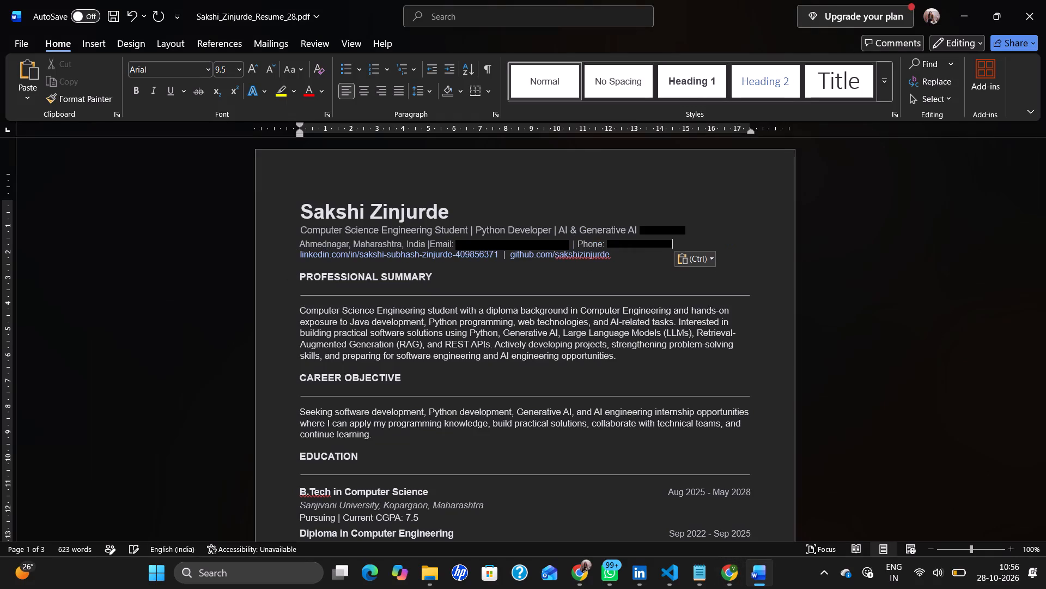
Add a "|" separator between the phone number and the LinkedIn link, keeping both in the same contact paragraph.
{"action": "key", "text": "Return"}
{"action": "key", "text": "backslash"}
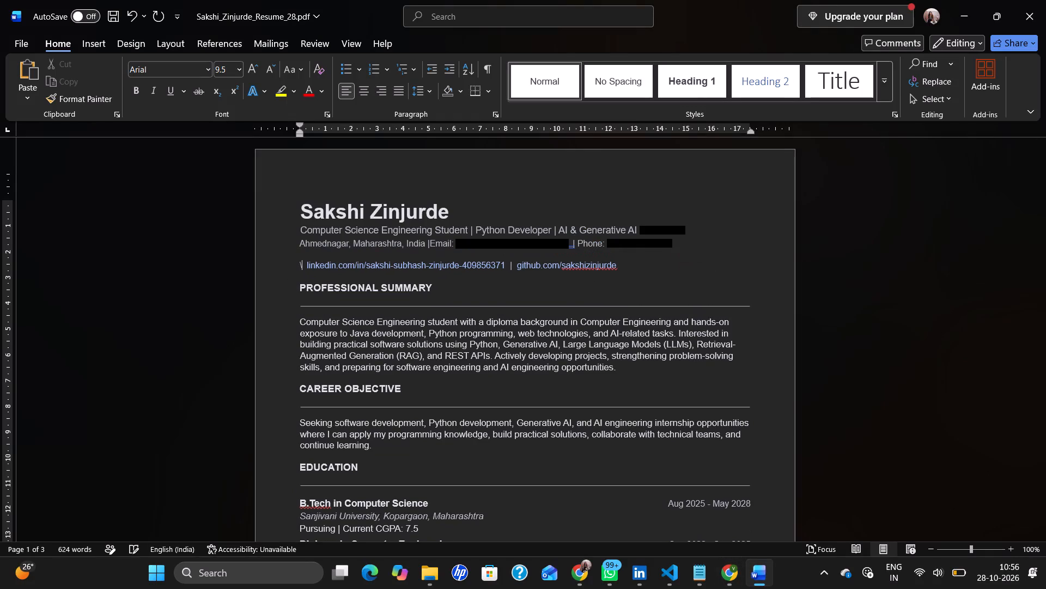
{"action": "key", "text": "BackSpace"}
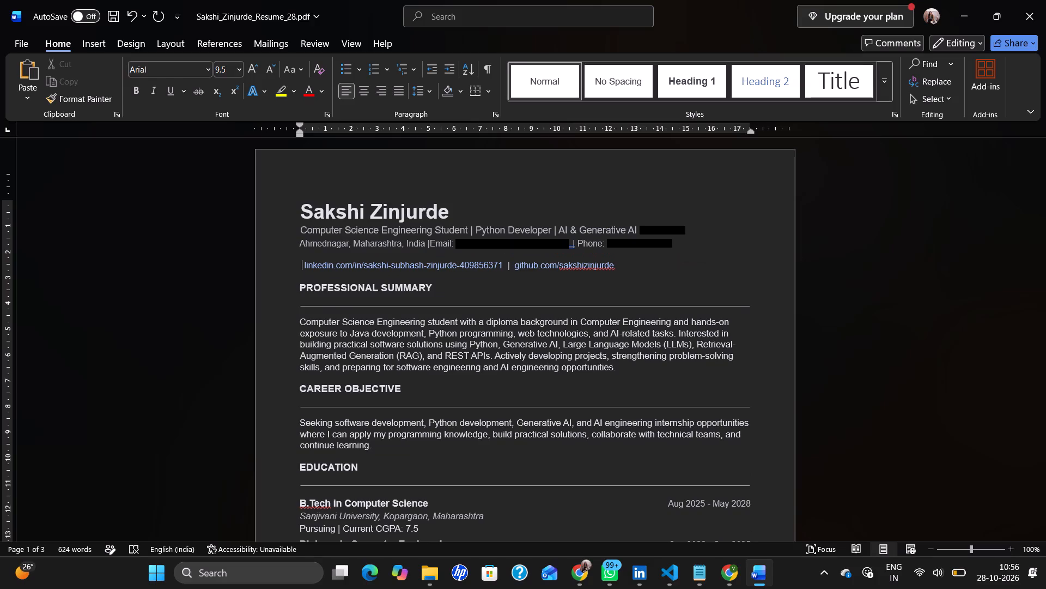
{"action": "key", "text": "shift+bar"}
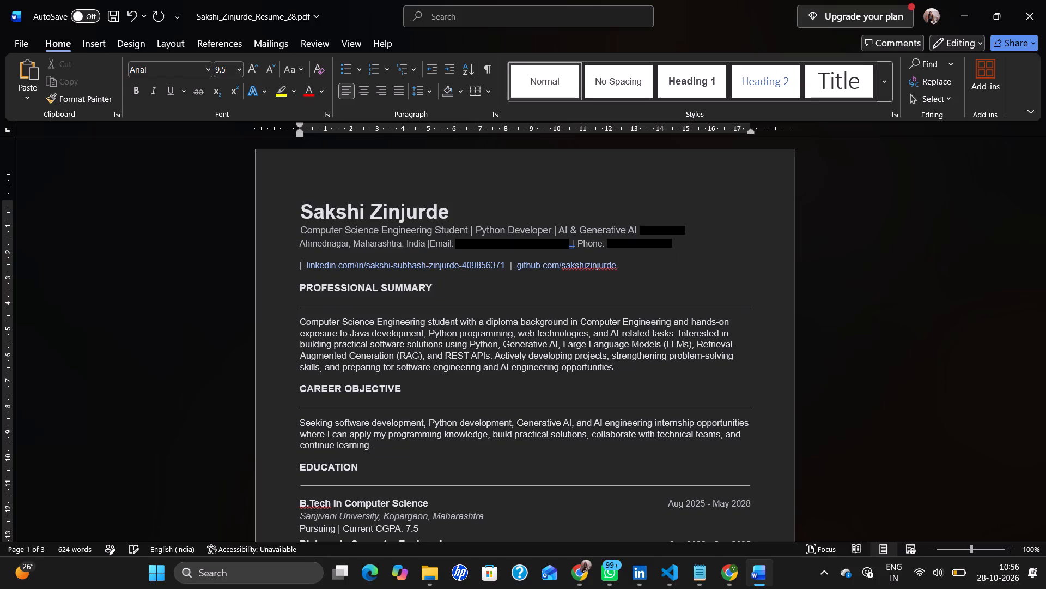
{"action": "left_click", "coordinate": [410, 259]}
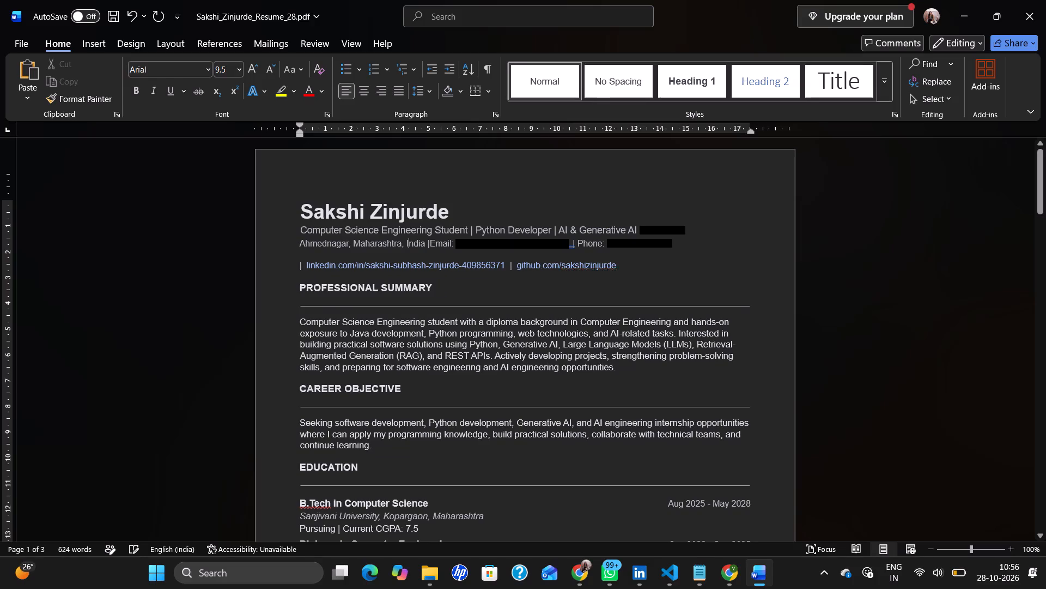
{"action": "left_click", "coordinate": [365, 253]}
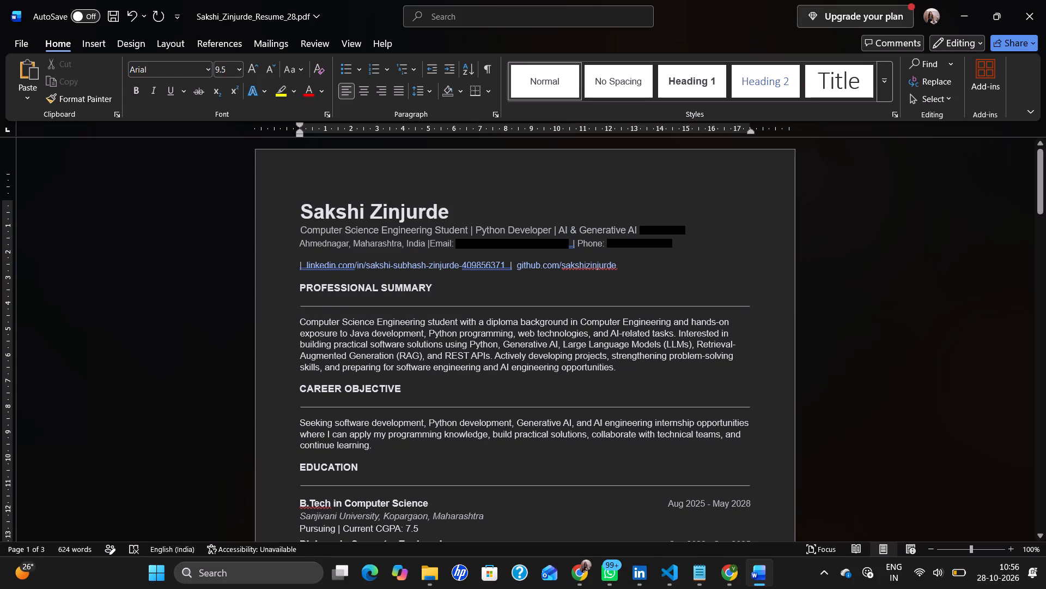
{"action": "left_click", "coordinate": [294, 264]}
{"action": "key", "text": "BackSpace"}
{"action": "key", "text": "BackSpace"}
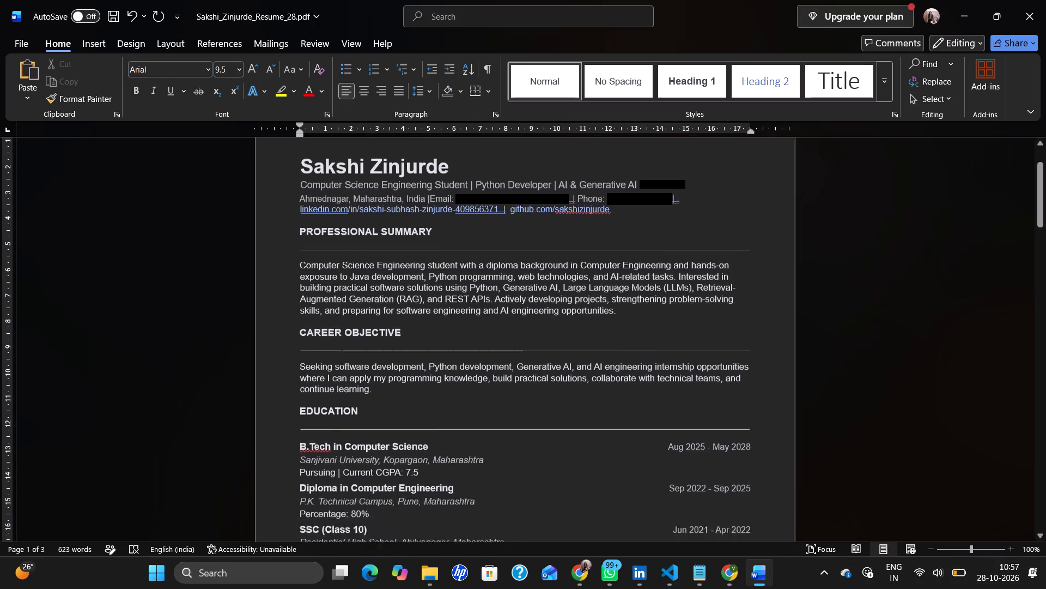
In the Synctechhub internship, remove the bullet from the "Applied programming fundamentals" line and indent the line with 12 spaces.
{"action": "scroll", "coordinate": [326, 364], "scroll_direction": "down", "scroll_amount": 2}
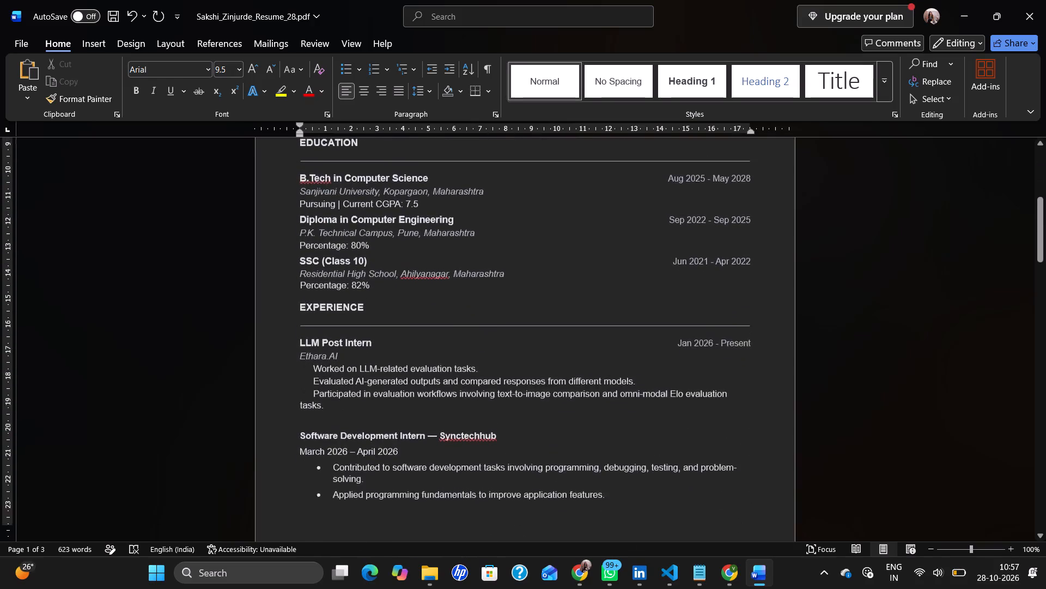
{"action": "scroll", "coordinate": [326, 364], "scroll_direction": "down", "scroll_amount": 1}
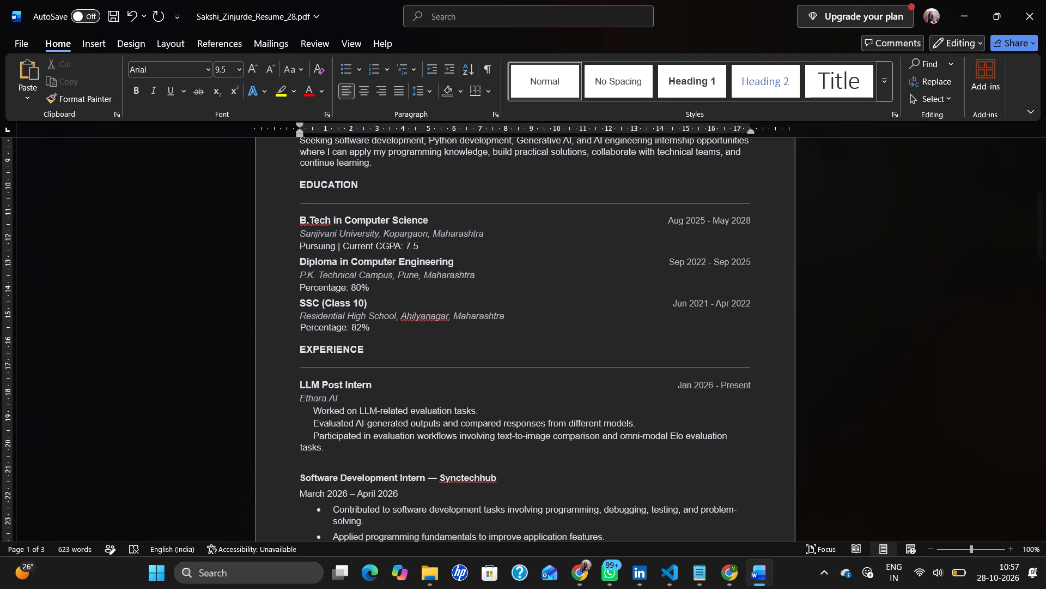
{"action": "scroll", "coordinate": [326, 364], "scroll_direction": "down", "scroll_amount": 1}
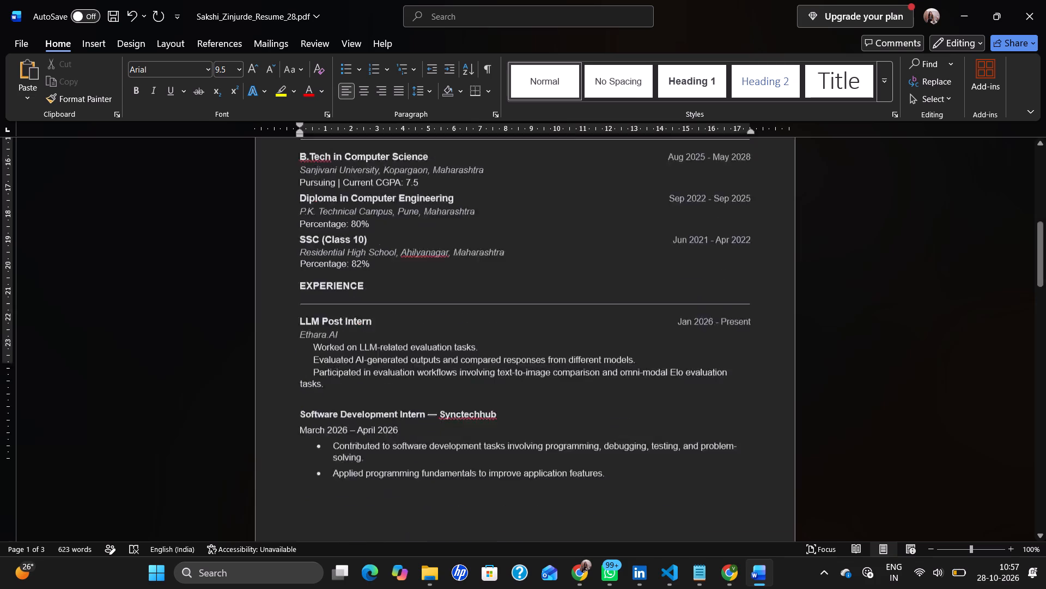
{"action": "scroll", "coordinate": [326, 364], "scroll_direction": "down", "scroll_amount": 1}
{"action": "scroll", "coordinate": [344, 286], "scroll_direction": "up", "scroll_amount": 1}
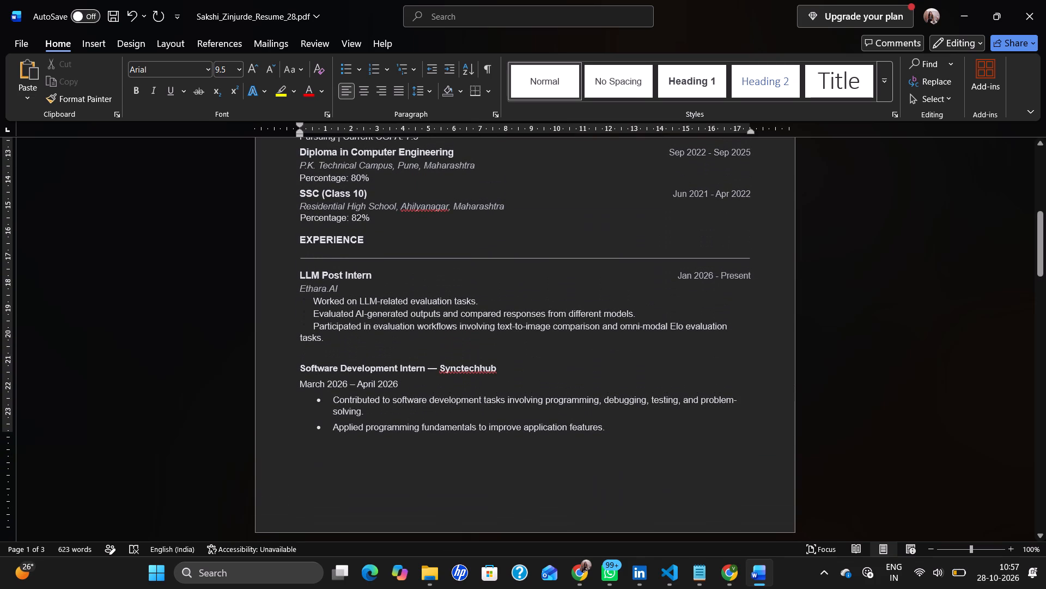
{"action": "left_click", "coordinate": [326, 425]}
{"action": "key", "text": "BackSpace"}
{"action": "key", "text": "BackSpace"}
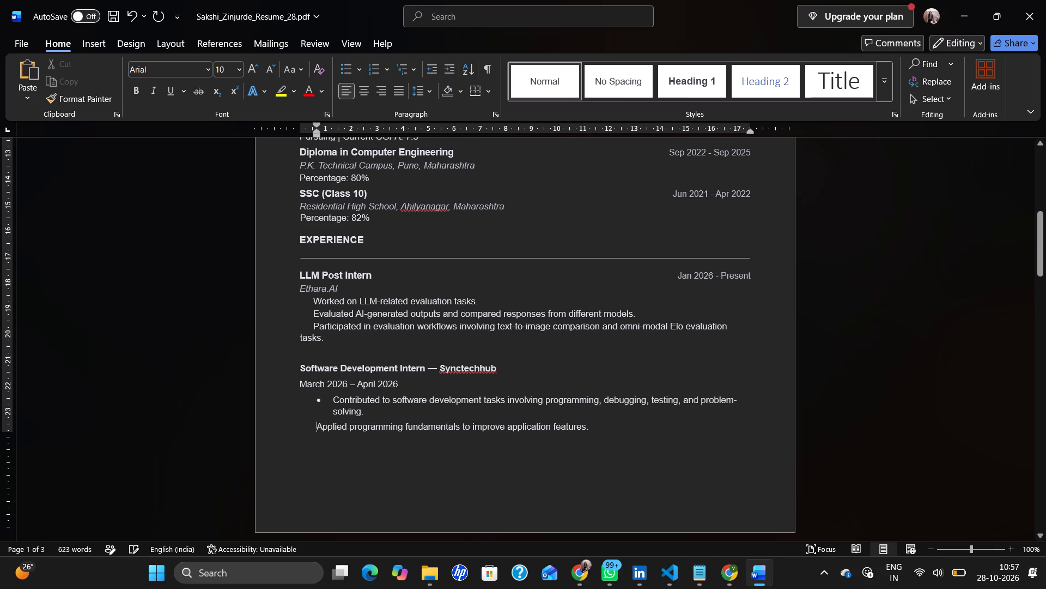
{"action": "key", "text": "BackSpace"}
{"action": "key", "text": "space"}
{"action": "key", "text": "space"}
{"action": "key", "text": "space"}
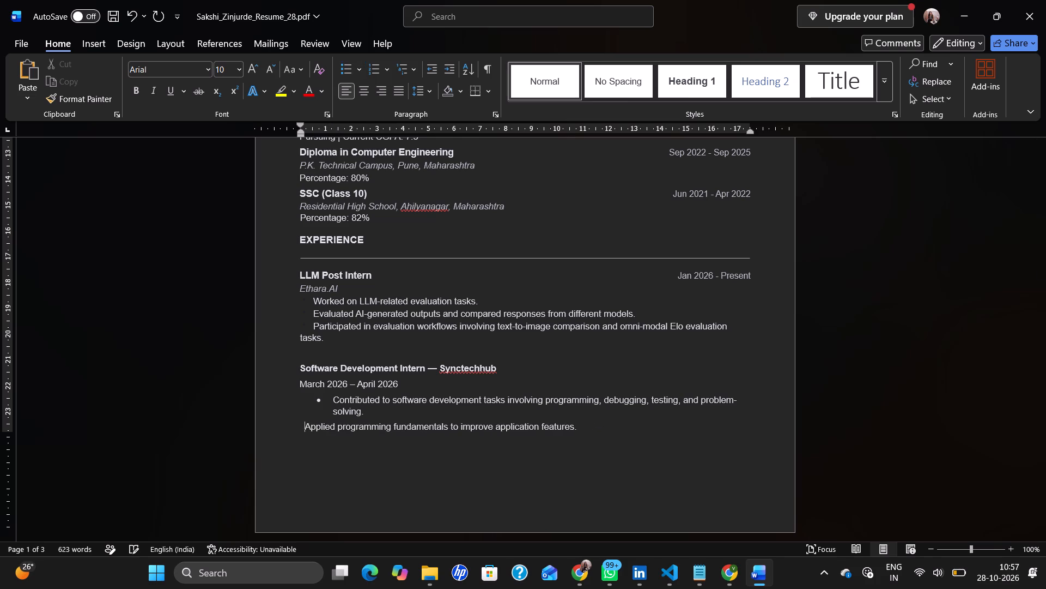
{"action": "key", "text": "space"}
{"action": "key", "text": "space"}
{"action": "key", "text": "space"}
{"action": "key", "text": "space"}
{"action": "key", "text": "space"}
{"action": "key", "text": "space"}
{"action": "key", "text": "space"}
{"action": "key", "text": "space"}
{"action": "key", "text": "space"}
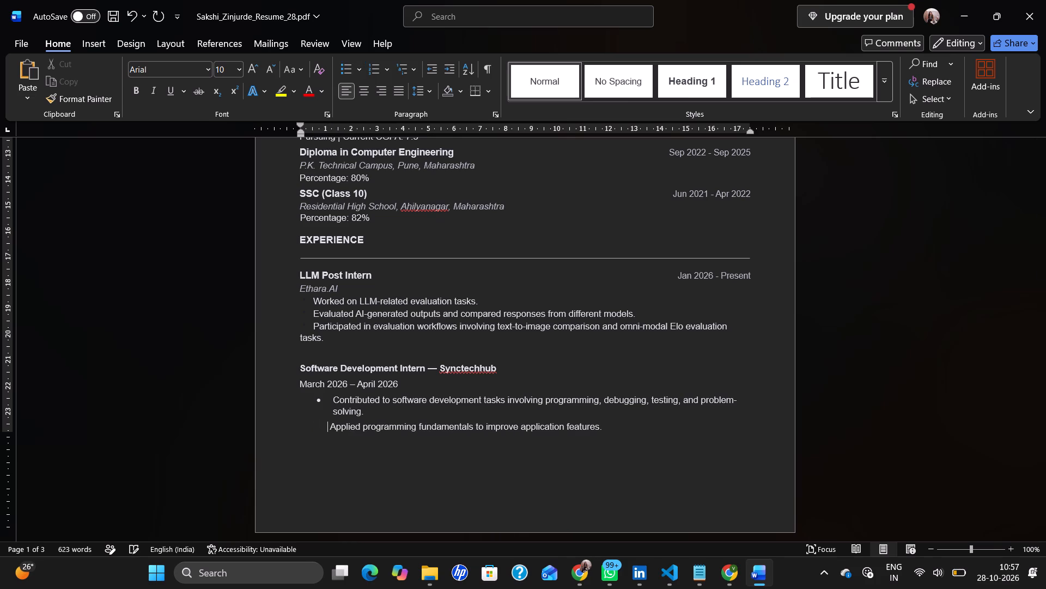
{"action": "left_click", "coordinate": [337, 418]}
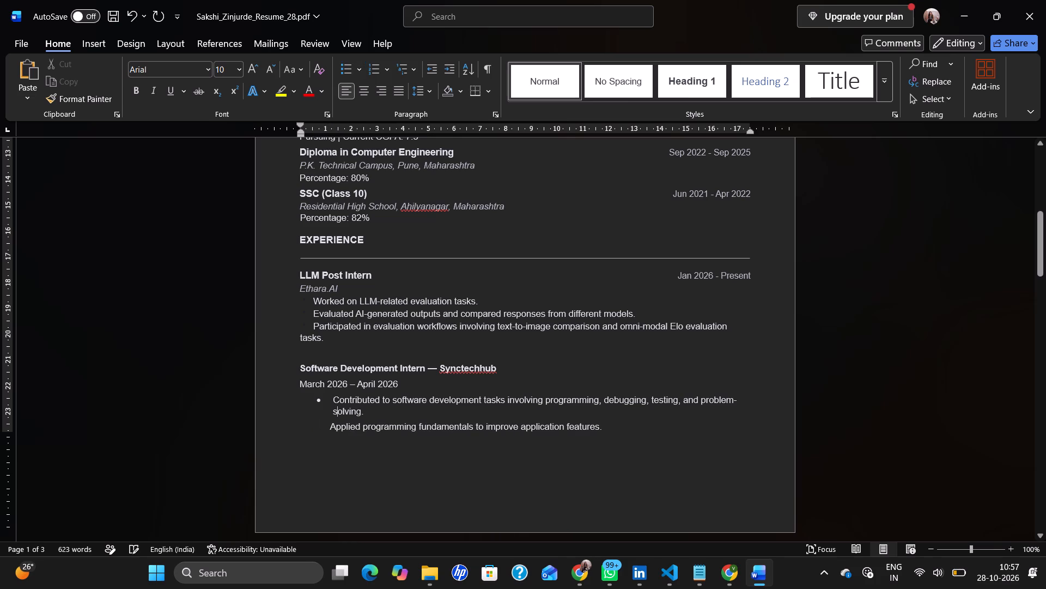
{"action": "left_click", "coordinate": [332, 399]}
Remove the dash from the Software Development Intern heading and move "Synctechhub" onto its own line below it.
{"action": "left_click", "coordinate": [439, 369]}
{"action": "key", "text": "BackSpace"}
{"action": "key", "text": "BackSpace"}
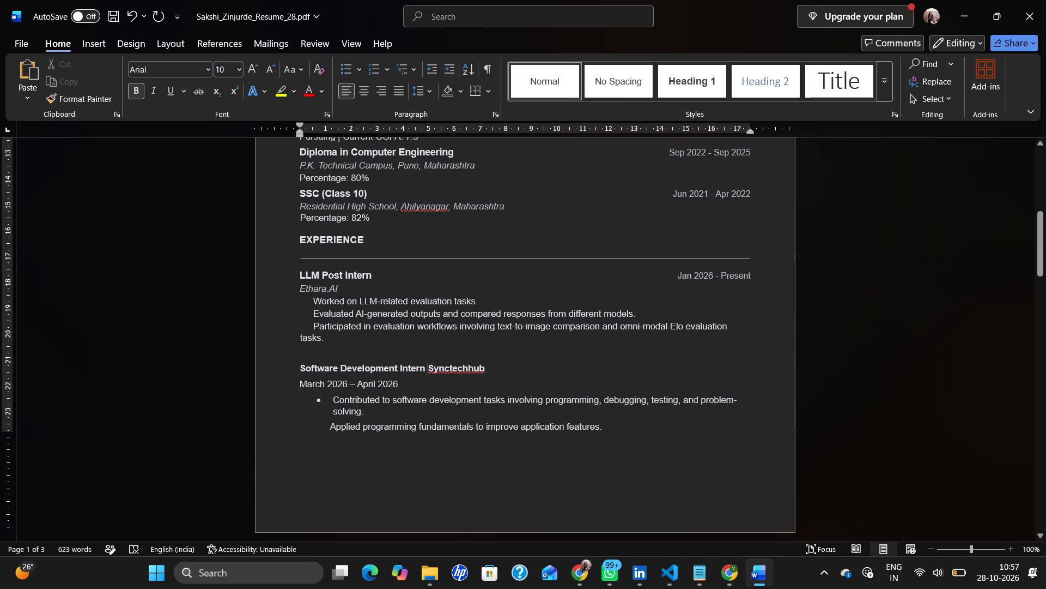
{"action": "key", "text": "Return"}
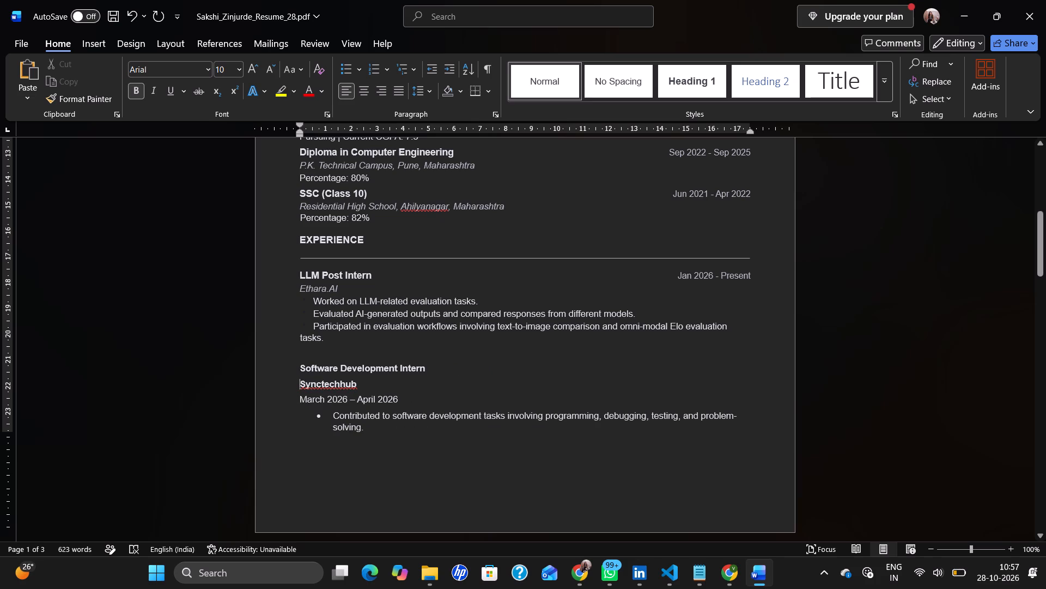
Format the company name "Synctechhub" as italic and non-bold.
{"action": "scroll", "coordinate": [317, 393], "scroll_direction": "down", "scroll_amount": 2}
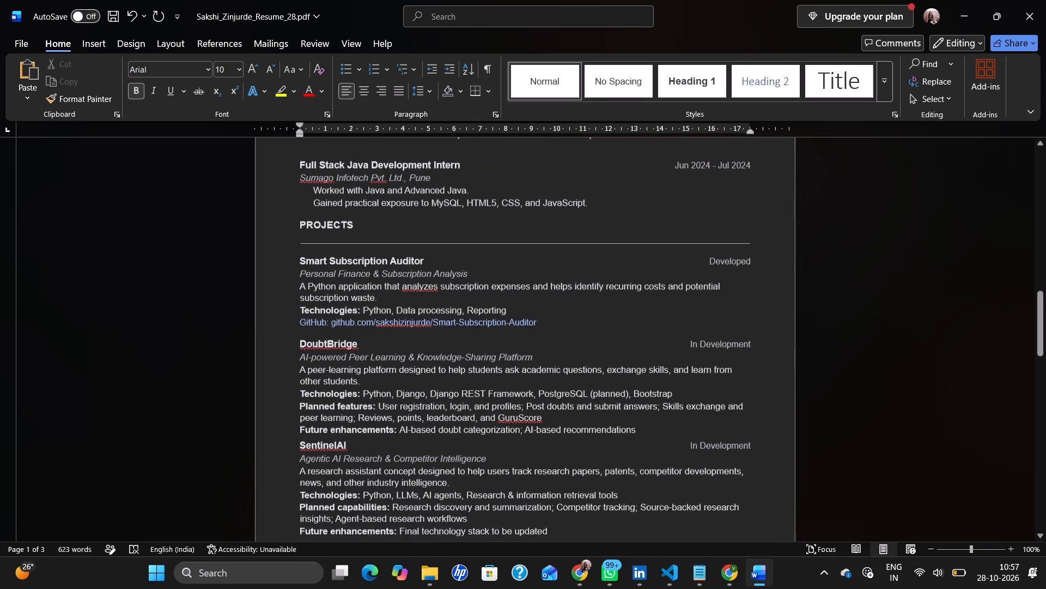
{"action": "scroll", "coordinate": [317, 393], "scroll_direction": "down", "scroll_amount": 1}
{"action": "scroll", "coordinate": [317, 393], "scroll_direction": "up", "scroll_amount": 1}
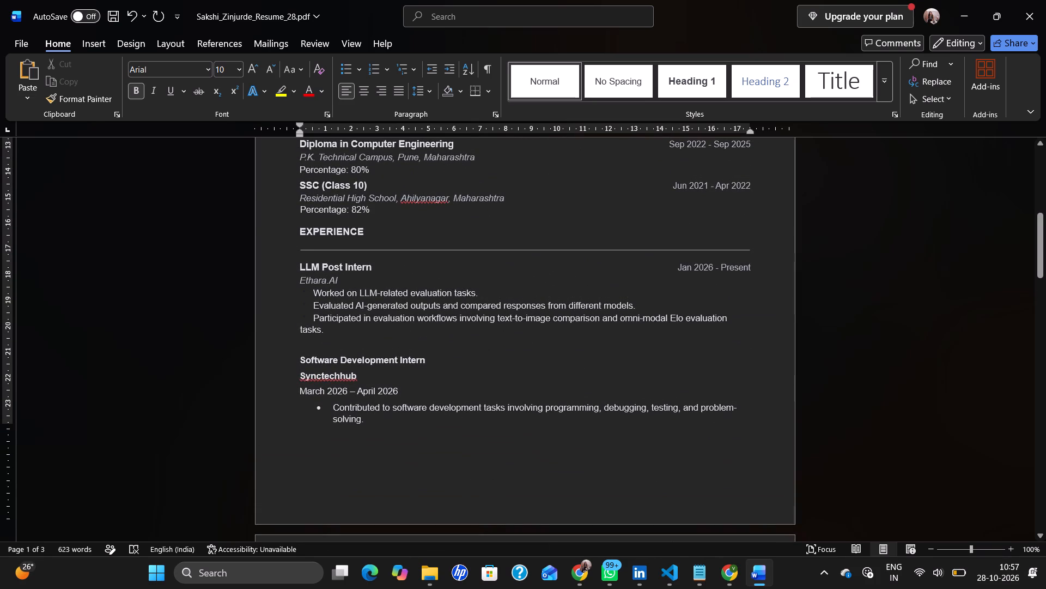
{"action": "left_click_drag", "start_coordinate": [298, 376], "coordinate": [360, 378]}
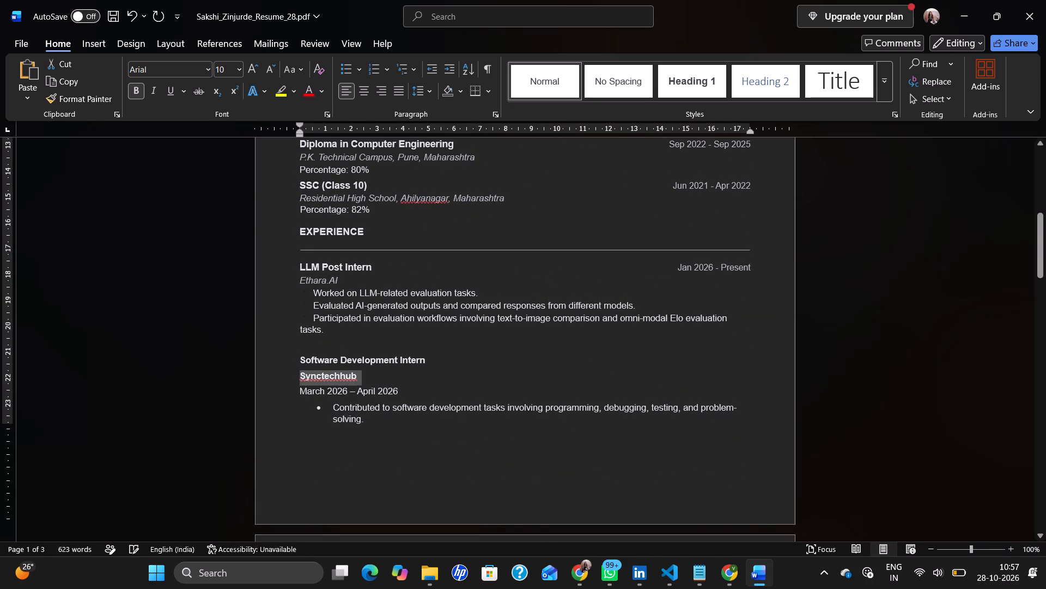
{"action": "left_click", "coordinate": [156, 90]}
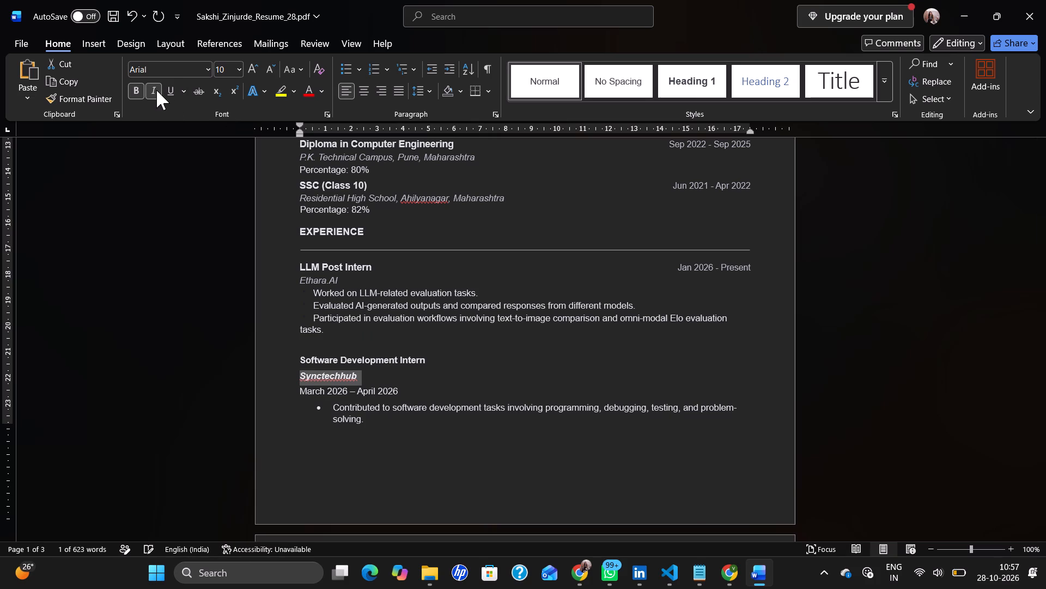
{"action": "left_click", "coordinate": [138, 90]}
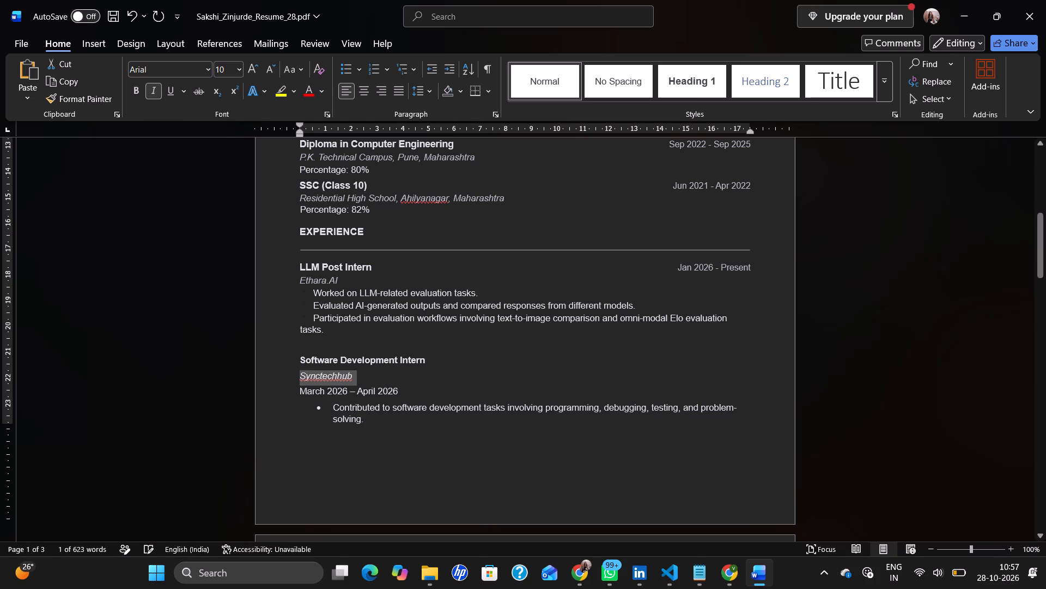
{"action": "left_click", "coordinate": [389, 371]}
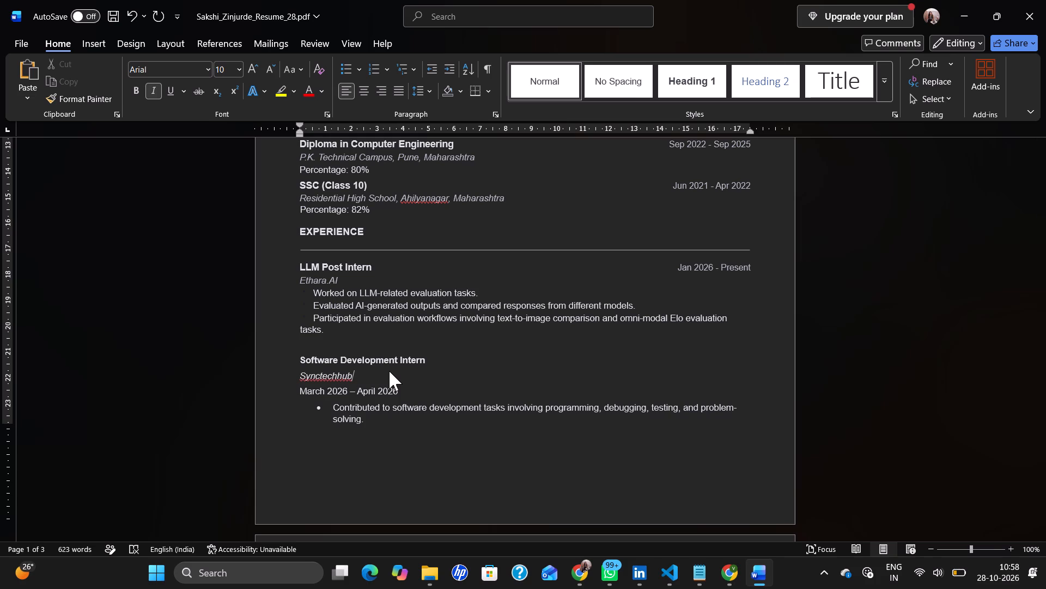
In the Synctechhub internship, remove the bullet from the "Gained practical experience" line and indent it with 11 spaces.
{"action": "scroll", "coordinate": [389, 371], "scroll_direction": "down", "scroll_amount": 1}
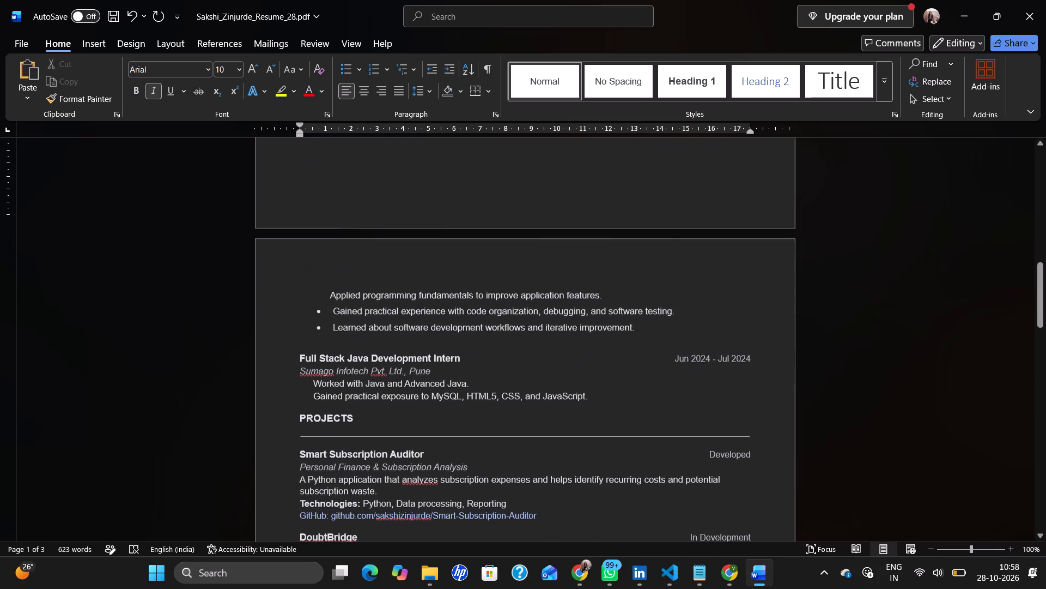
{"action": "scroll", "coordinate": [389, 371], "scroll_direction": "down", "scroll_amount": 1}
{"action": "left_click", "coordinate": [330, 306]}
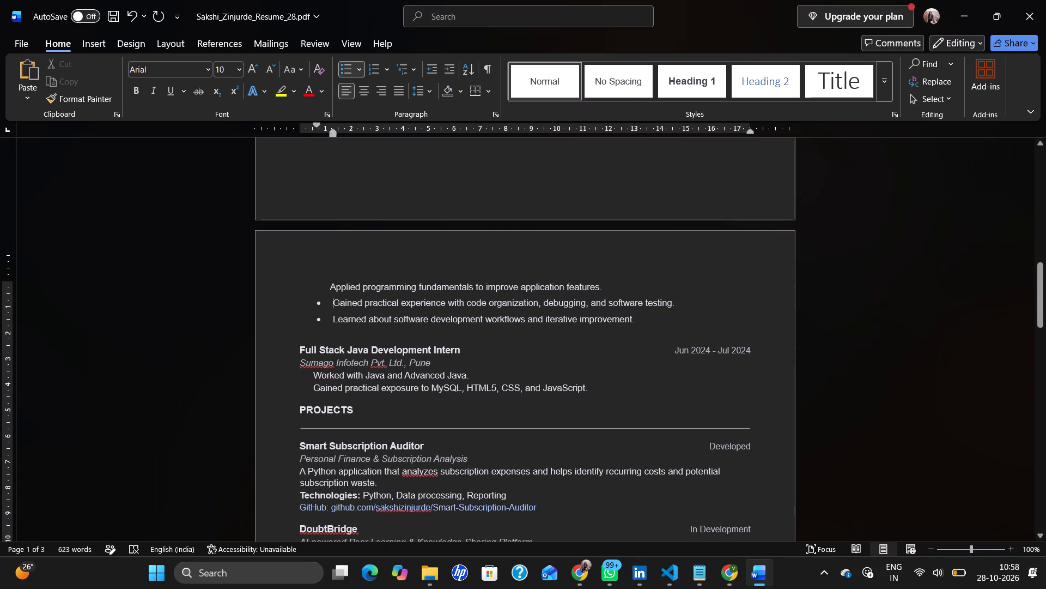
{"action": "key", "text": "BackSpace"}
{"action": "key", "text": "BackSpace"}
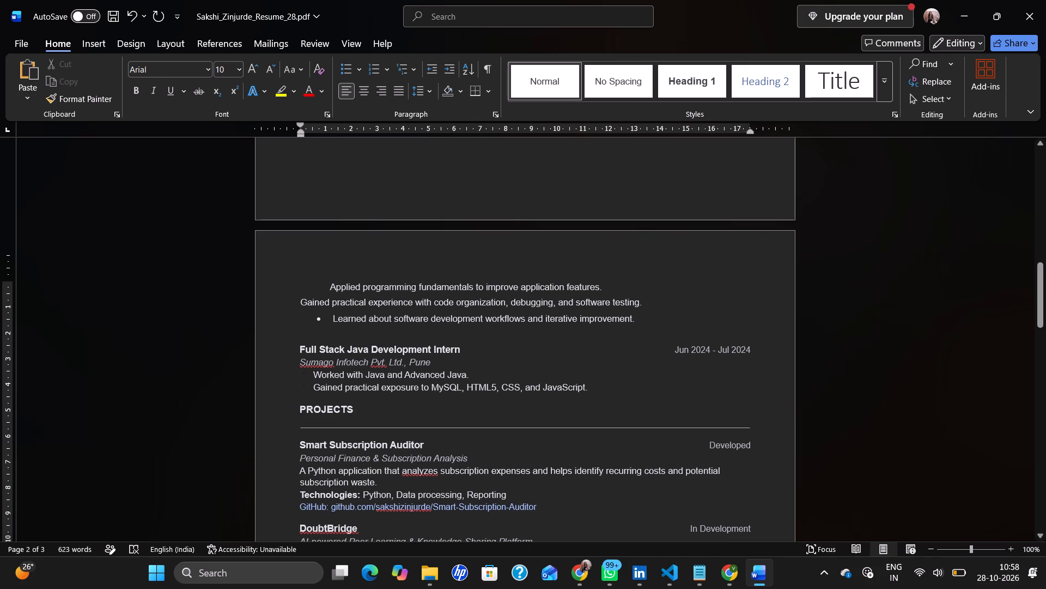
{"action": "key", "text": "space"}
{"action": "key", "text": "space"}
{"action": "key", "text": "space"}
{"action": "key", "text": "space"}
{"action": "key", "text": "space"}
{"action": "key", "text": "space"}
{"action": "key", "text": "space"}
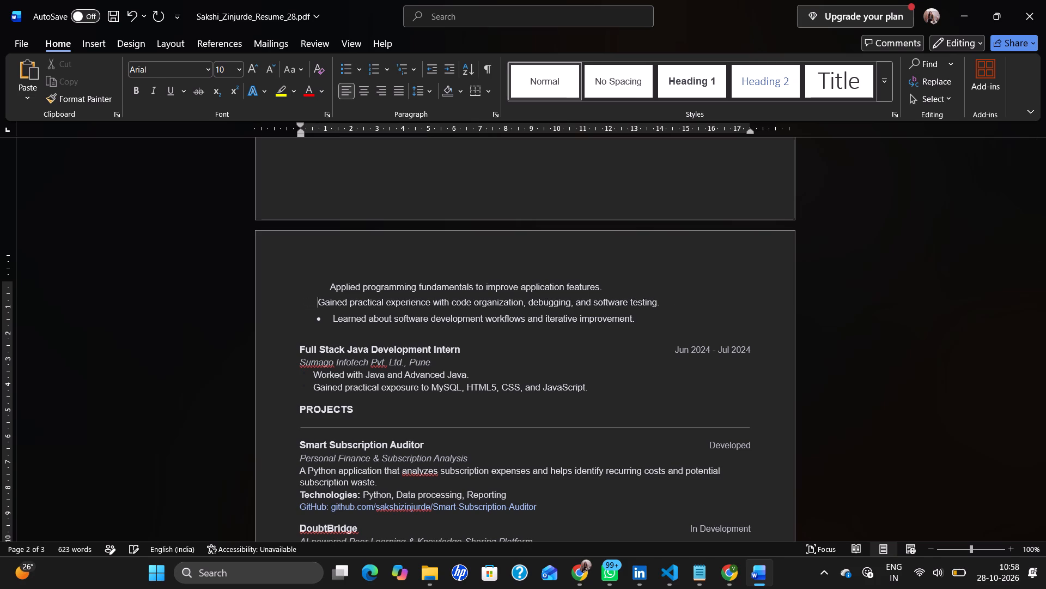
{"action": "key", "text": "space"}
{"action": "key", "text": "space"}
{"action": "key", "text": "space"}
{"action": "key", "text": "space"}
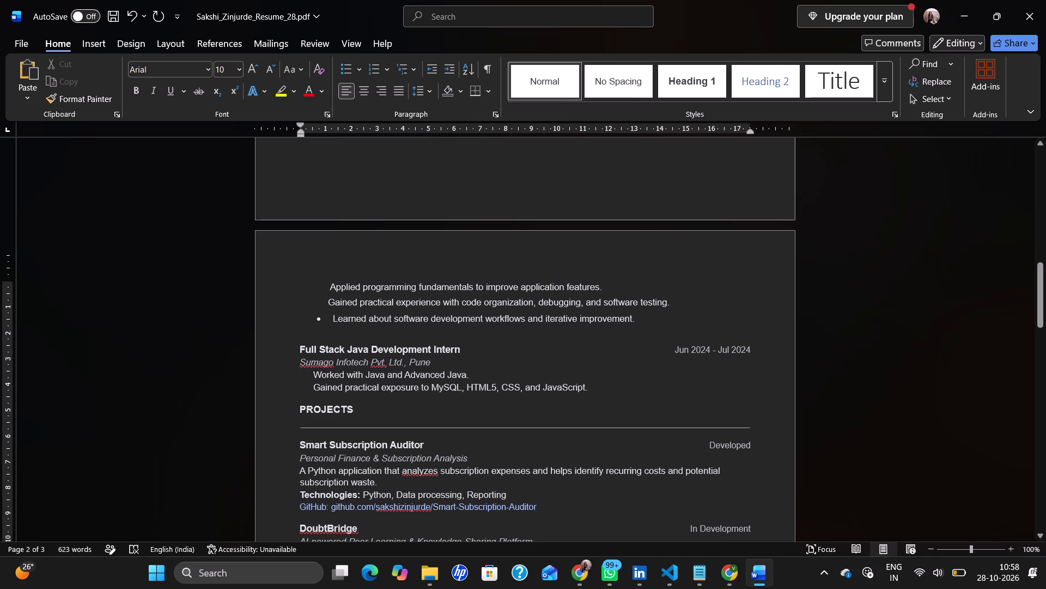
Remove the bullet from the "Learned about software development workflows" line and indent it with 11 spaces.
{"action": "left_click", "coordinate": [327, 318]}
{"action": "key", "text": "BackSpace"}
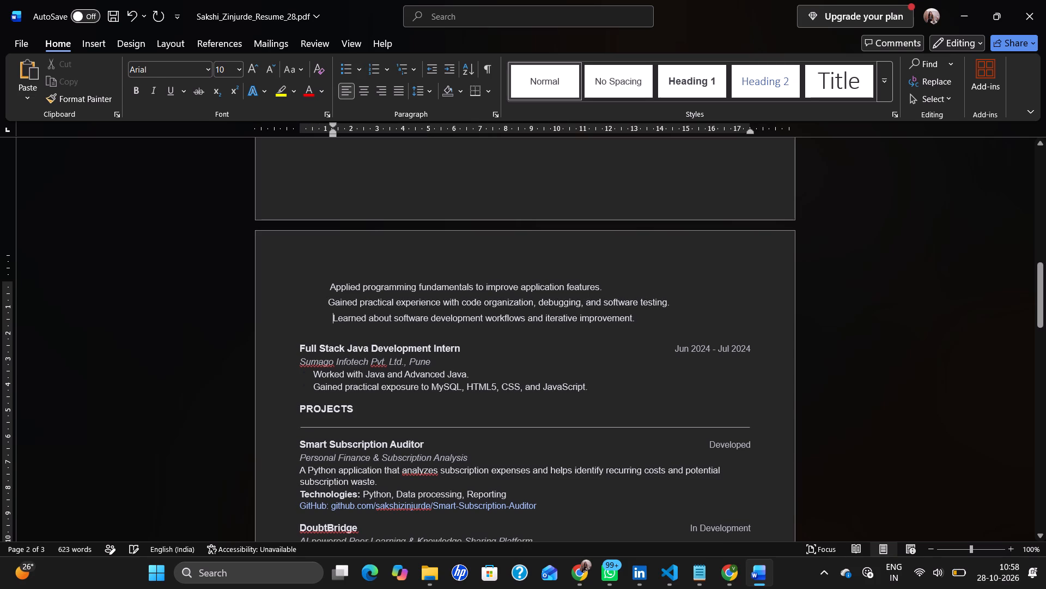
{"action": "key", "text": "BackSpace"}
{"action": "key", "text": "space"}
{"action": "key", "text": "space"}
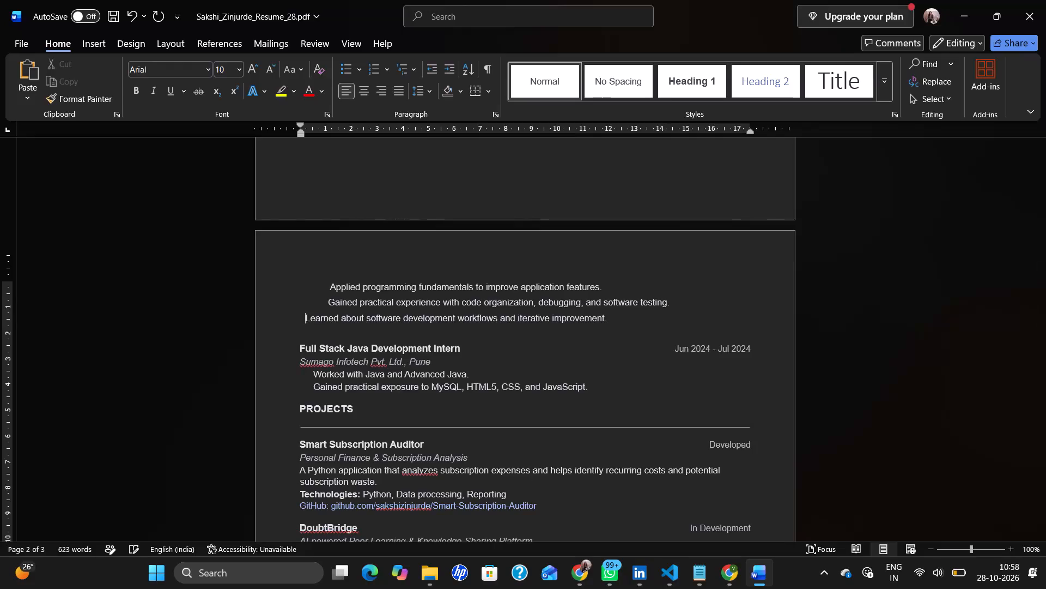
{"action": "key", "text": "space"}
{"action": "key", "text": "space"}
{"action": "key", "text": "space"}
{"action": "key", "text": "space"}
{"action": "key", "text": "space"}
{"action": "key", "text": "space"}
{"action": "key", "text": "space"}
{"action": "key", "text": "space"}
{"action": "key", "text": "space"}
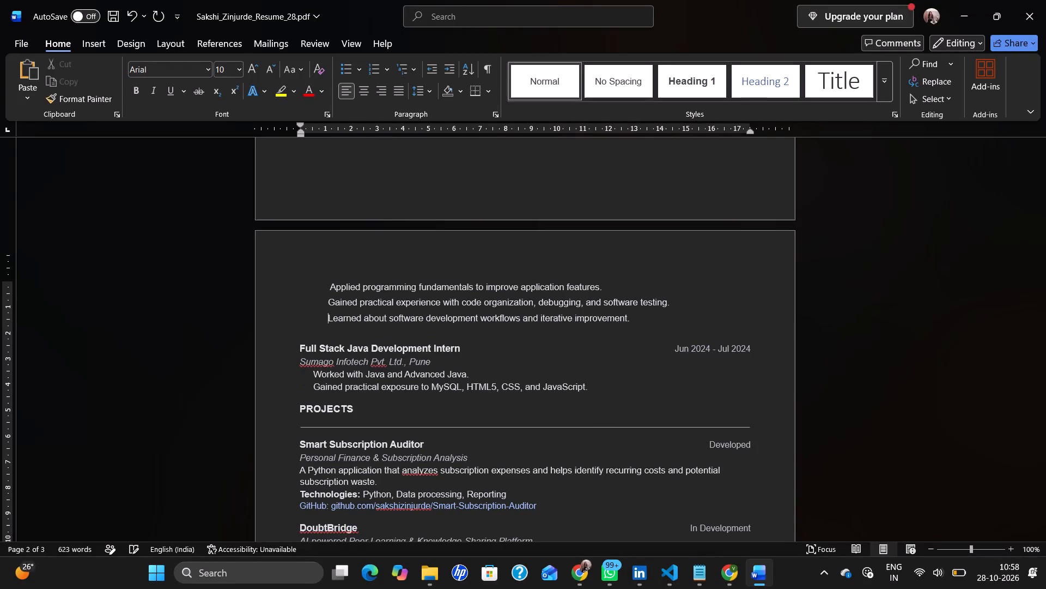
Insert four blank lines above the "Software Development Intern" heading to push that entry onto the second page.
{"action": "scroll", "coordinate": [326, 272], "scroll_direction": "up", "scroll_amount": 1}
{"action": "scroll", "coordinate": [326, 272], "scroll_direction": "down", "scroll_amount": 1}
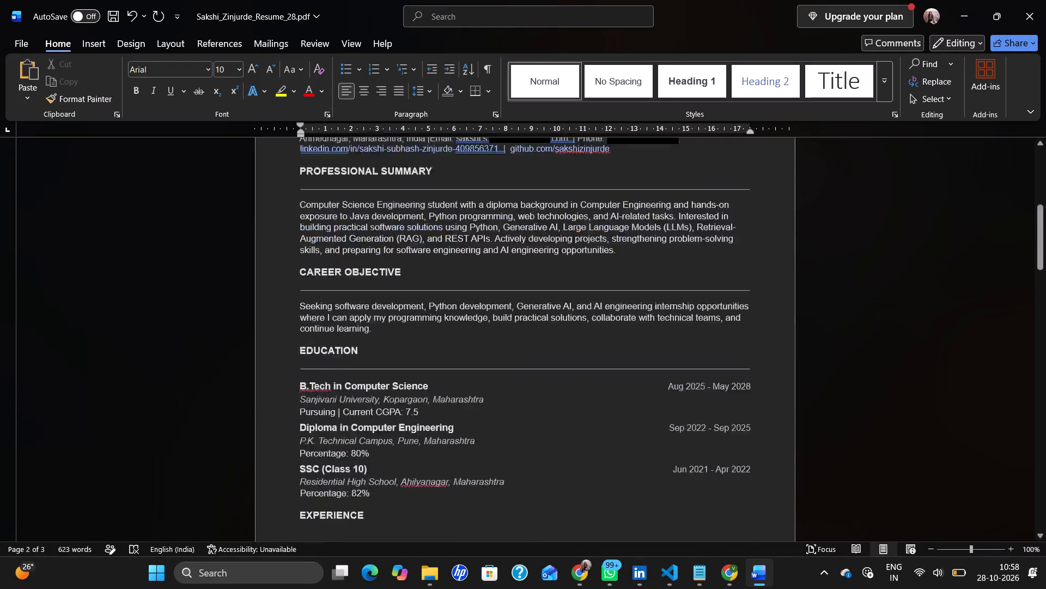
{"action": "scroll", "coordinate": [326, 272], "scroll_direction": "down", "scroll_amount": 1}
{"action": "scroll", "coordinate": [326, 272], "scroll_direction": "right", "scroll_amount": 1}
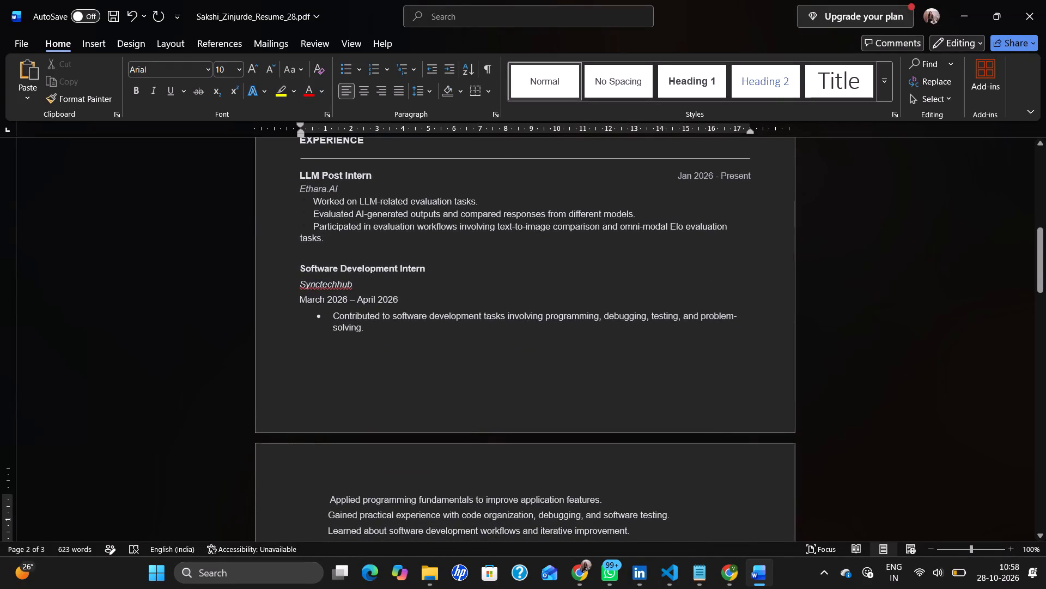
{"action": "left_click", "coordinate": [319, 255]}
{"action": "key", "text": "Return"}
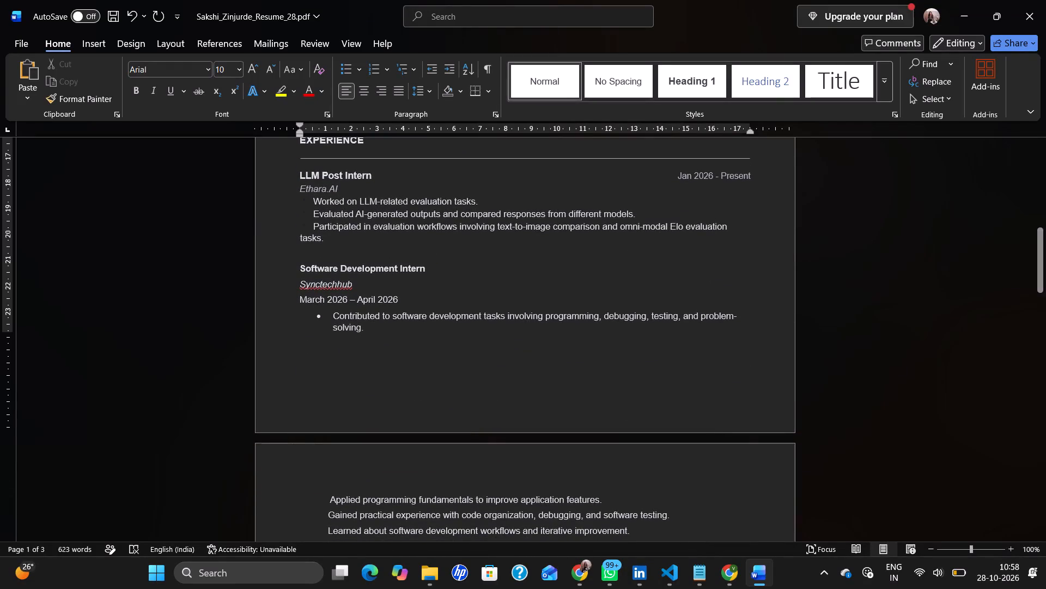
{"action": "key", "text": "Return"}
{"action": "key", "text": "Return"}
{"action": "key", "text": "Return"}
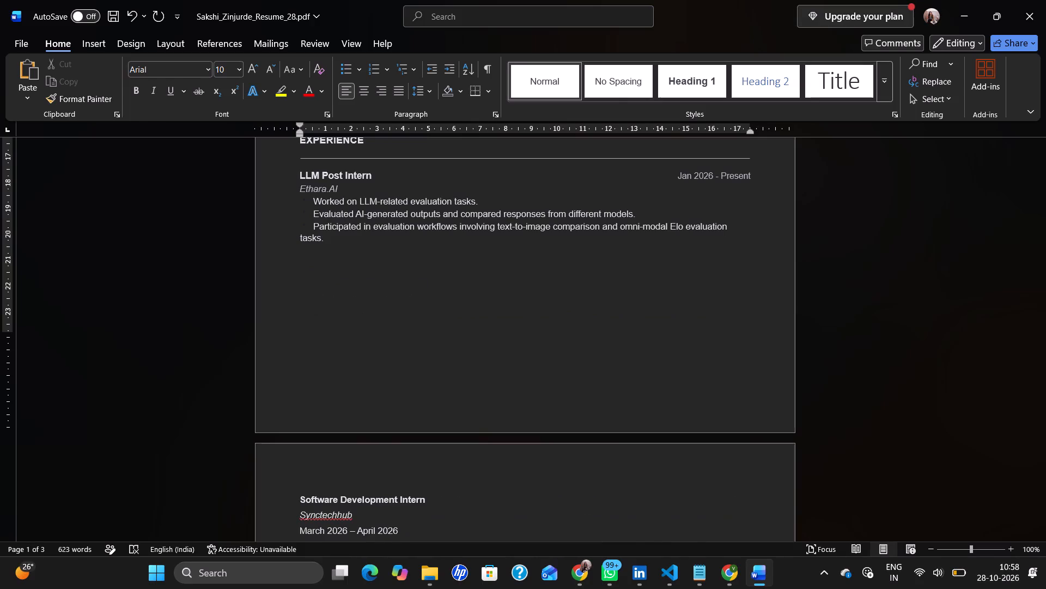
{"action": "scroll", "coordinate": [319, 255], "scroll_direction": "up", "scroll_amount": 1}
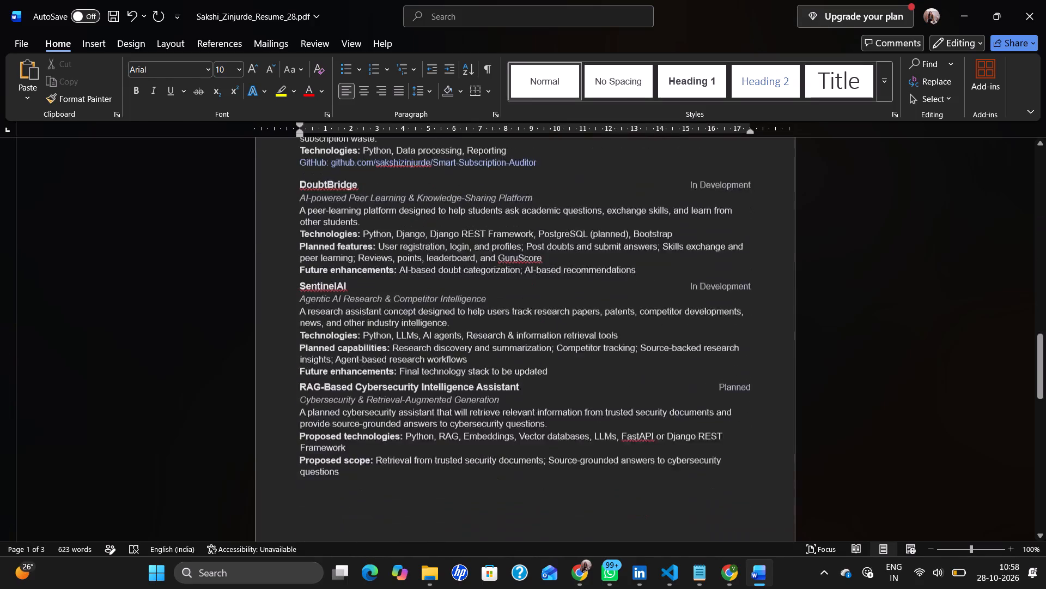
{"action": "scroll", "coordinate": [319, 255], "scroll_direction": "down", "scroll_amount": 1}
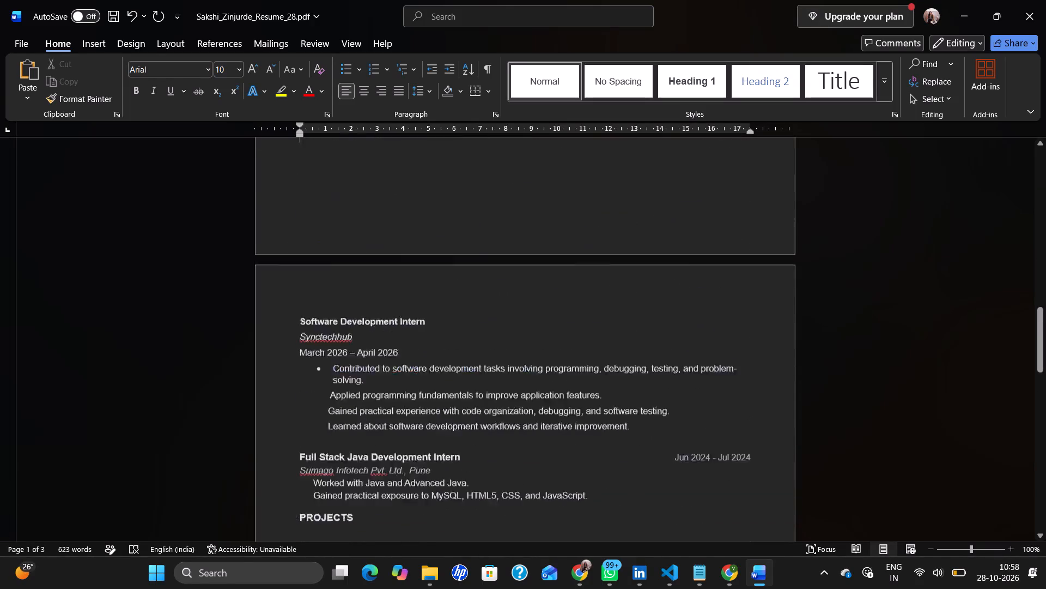
Remove the bullet from the "Contributed to software development tasks" line and indent it with 6 spaces so it fits on one line.
{"action": "scroll", "coordinate": [319, 255], "scroll_direction": "down", "scroll_amount": 1}
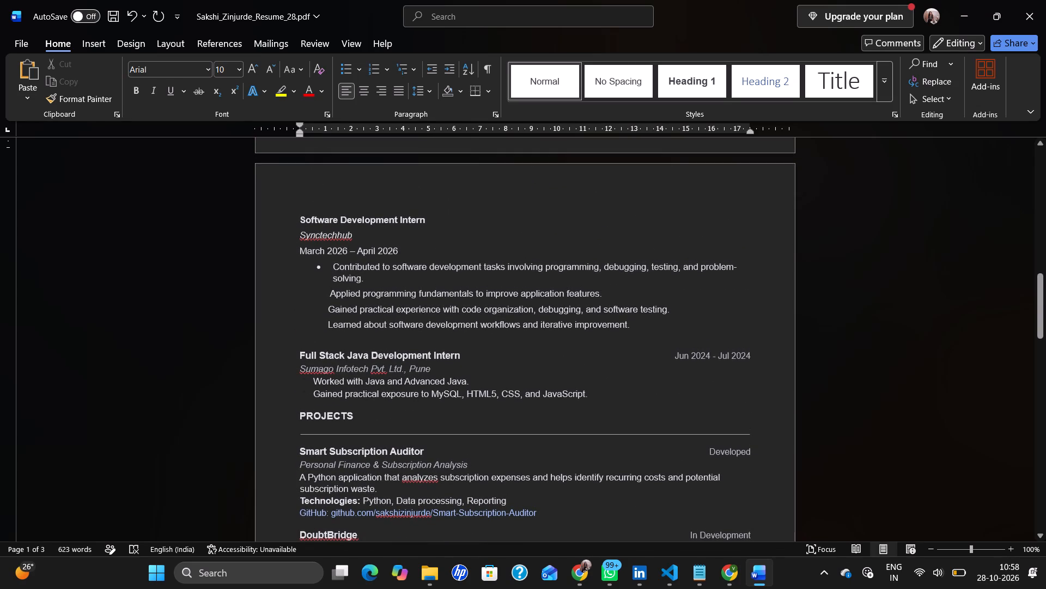
{"action": "left_click", "coordinate": [333, 261]}
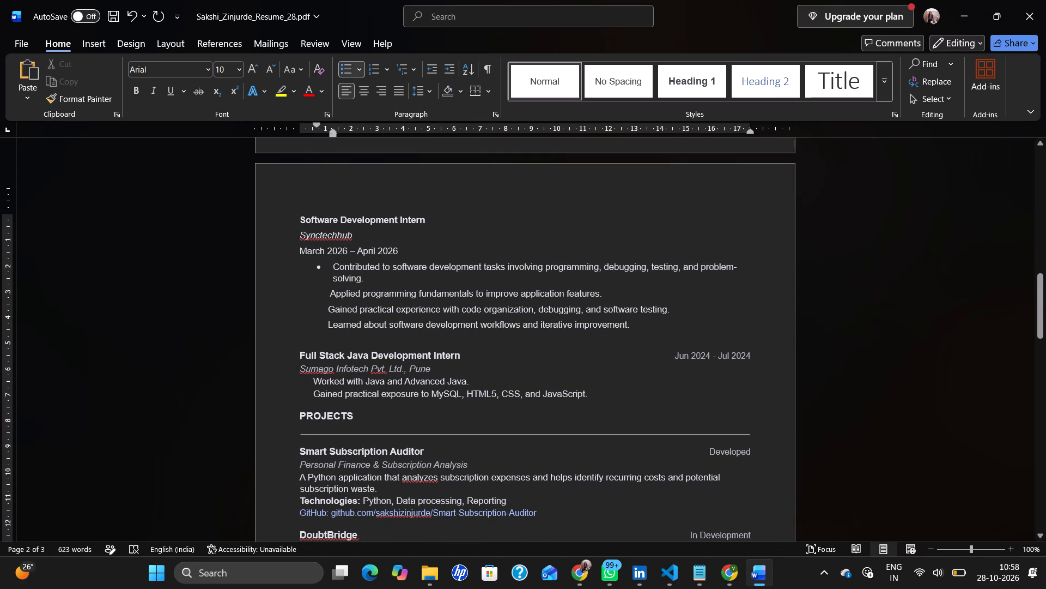
{"action": "key", "text": "BackSpace"}
{"action": "key", "text": "BackSpace"}
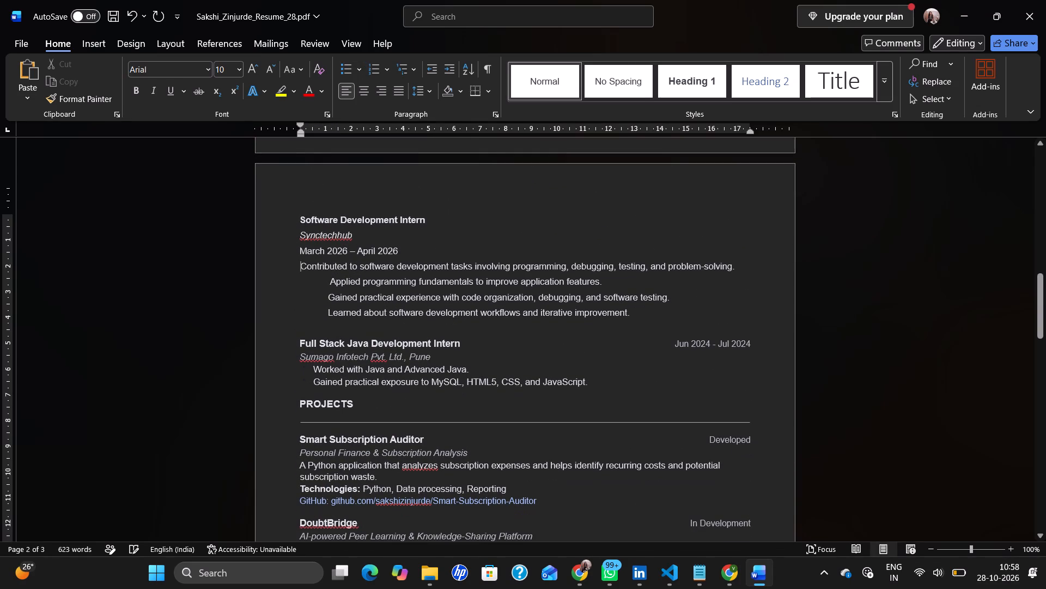
{"action": "key", "text": "space"}
{"action": "key", "text": "space"}
{"action": "key", "text": "space"}
{"action": "key", "text": "space"}
{"action": "key", "text": "space"}
{"action": "key", "text": "space"}
{"action": "key", "text": "space"}
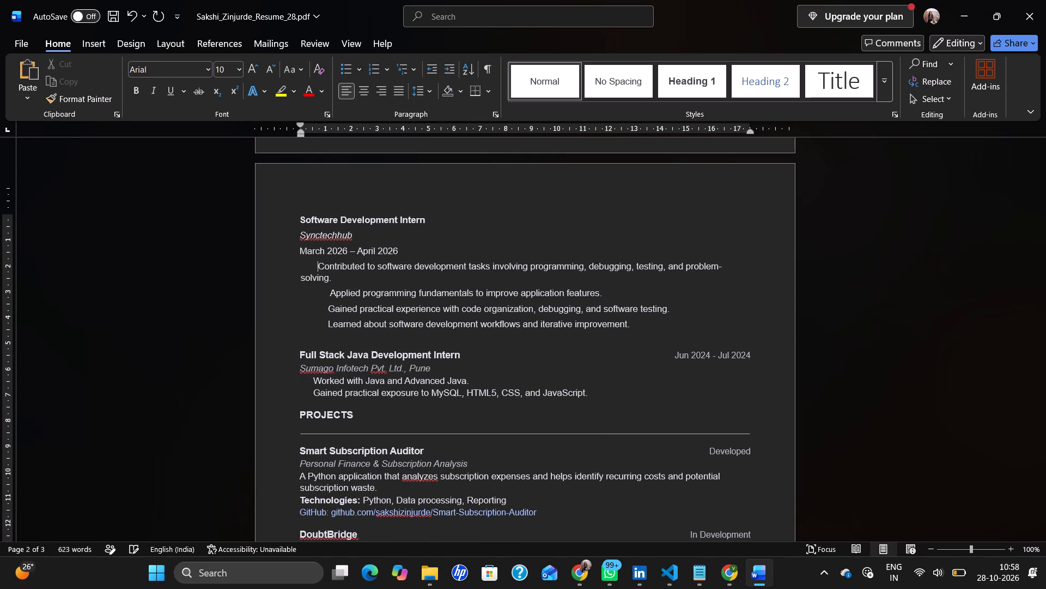
{"action": "key", "text": "space"}
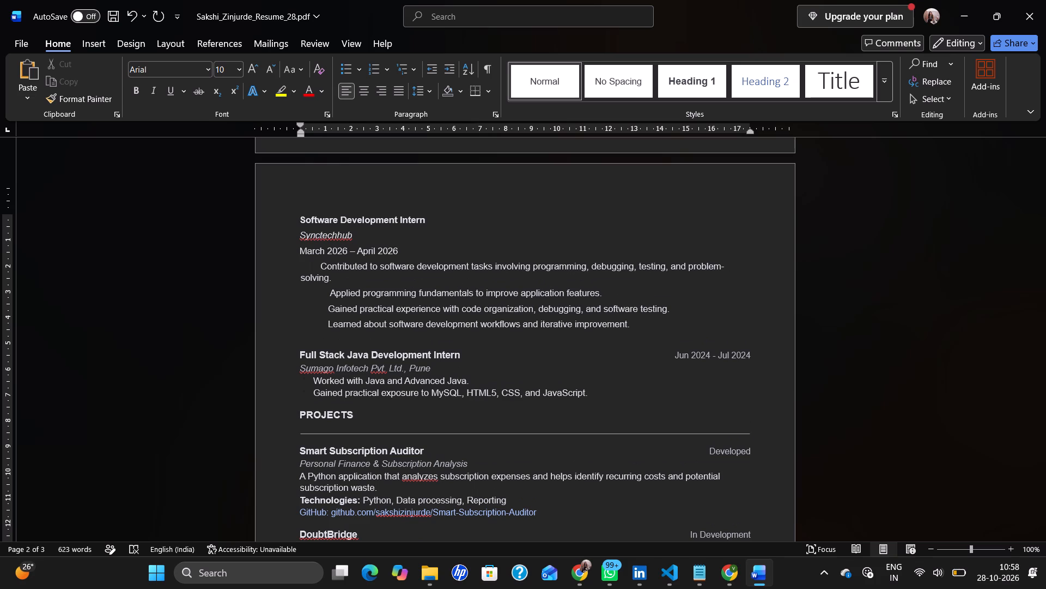
{"action": "key", "text": "BackSpace"}
{"action": "key", "text": "BackSpace"}
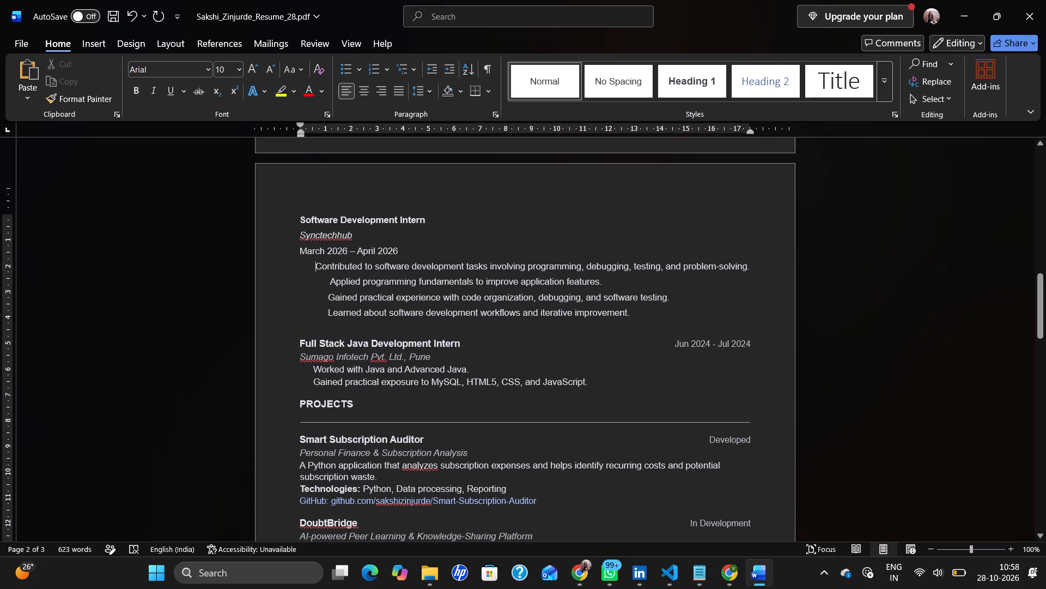
Delete the text of the "Learned about software development workflows" and "Gained practical experience" lines from the Synctechhub internship.
{"action": "left_click", "coordinate": [330, 280]}
{"action": "left_click_drag", "start_coordinate": [327, 310], "coordinate": [387, 308]}
{"action": "left_click_drag", "start_coordinate": [387, 308], "coordinate": [628, 315]}
{"action": "key", "text": "BackSpace"}
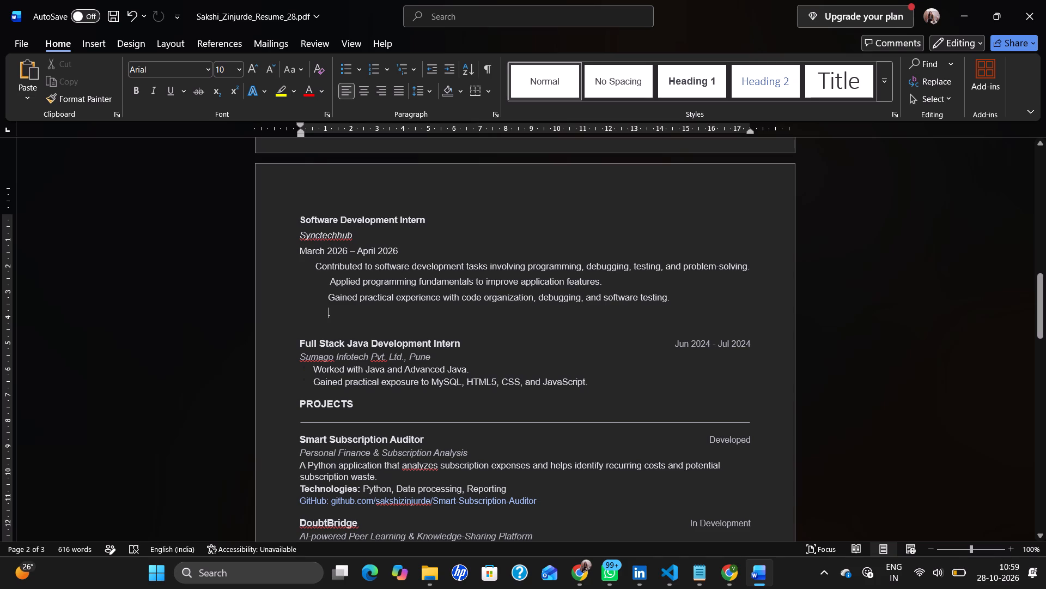
{"action": "left_click_drag", "start_coordinate": [326, 298], "coordinate": [664, 300]}
{"action": "key", "text": "BackSpace"}
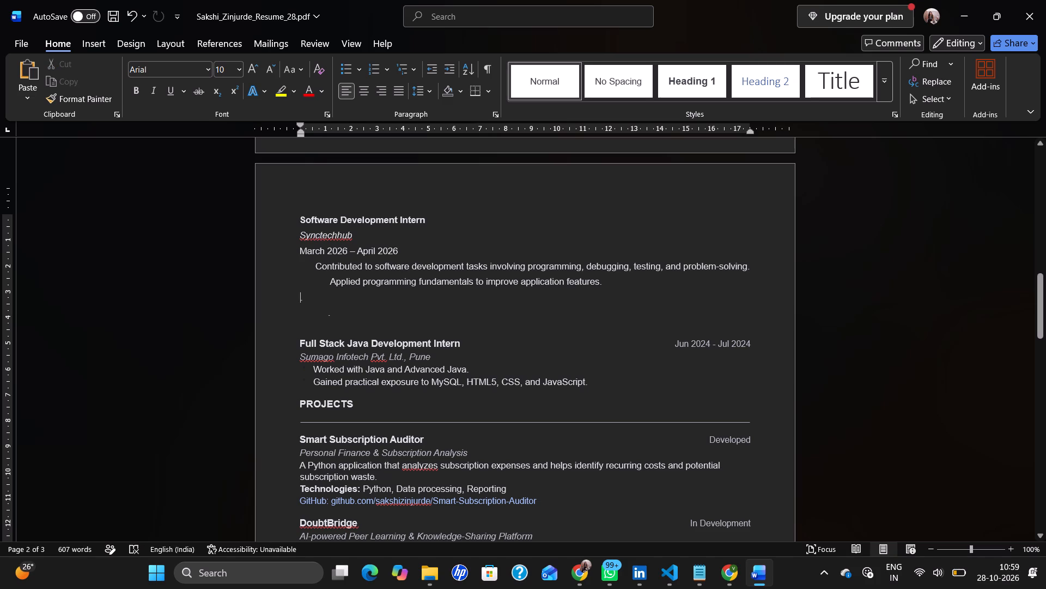
Reduce the indent of the "Applied programming fundamentals" line by three spaces.
{"action": "left_click", "coordinate": [328, 281]}
{"action": "key", "text": "BackSpace"}
{"action": "key", "text": "BackSpace"}
{"action": "key", "text": "BackSpace"}
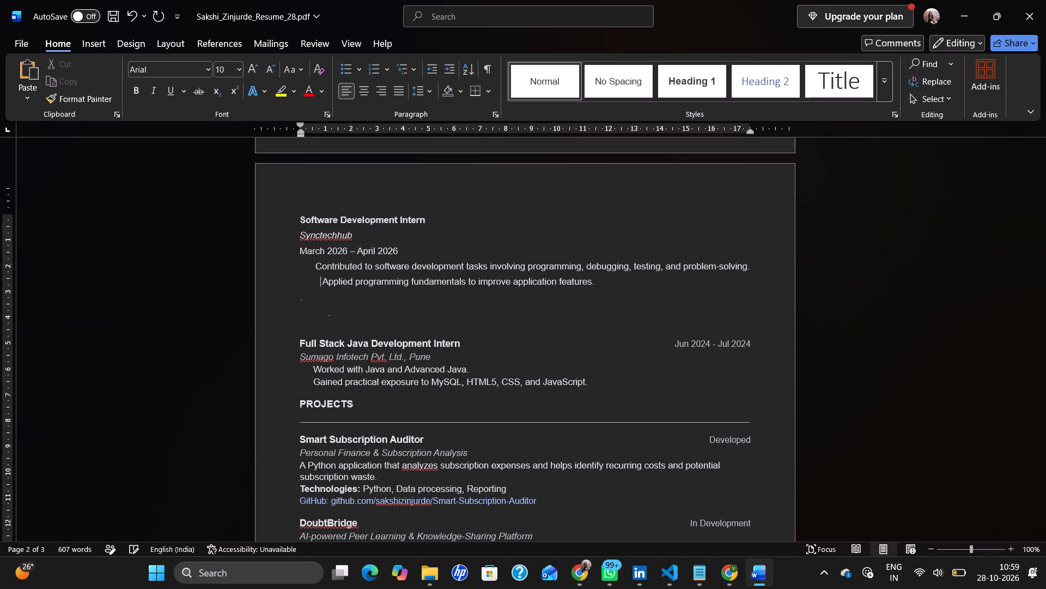
Remove all blank lines above the "Software Development Intern" heading so it directly follows the LLM Post Intern entry.
{"action": "left_click", "coordinate": [295, 219]}
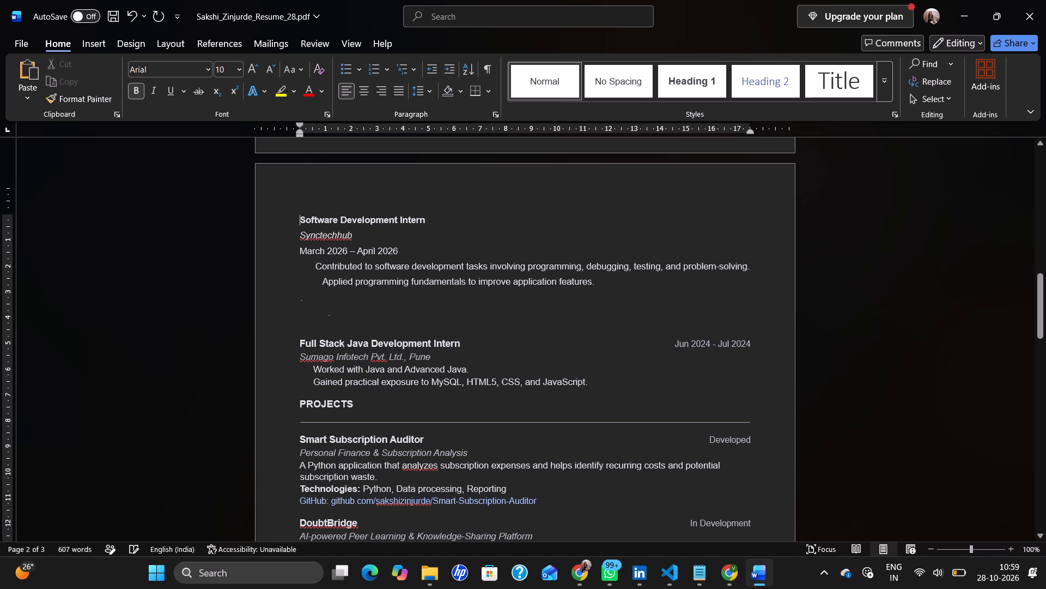
{"action": "key", "text": "BackSpace"}
{"action": "key", "text": "BackSpace"}
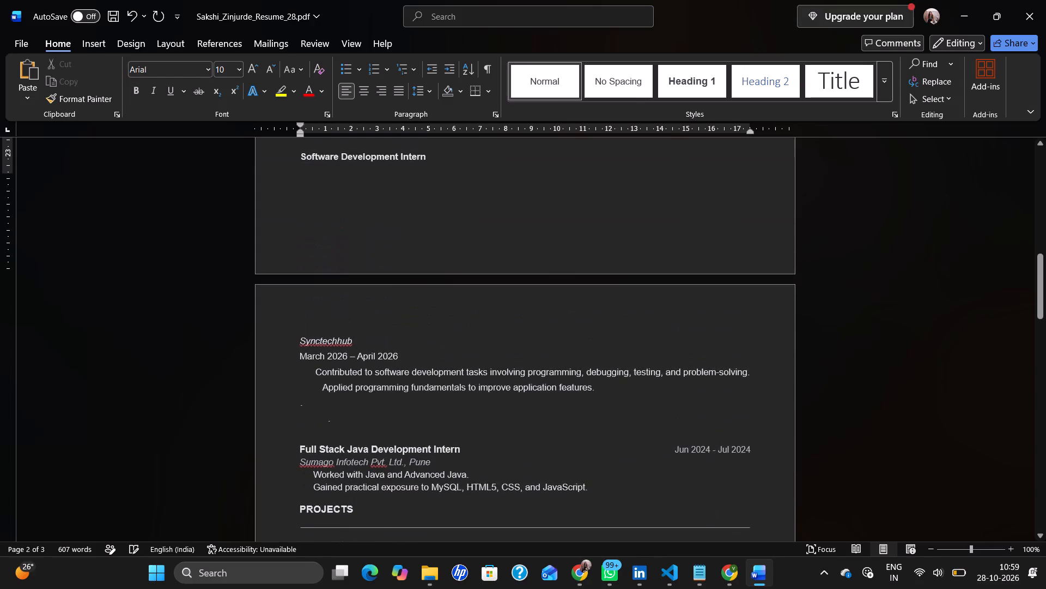
{"action": "key", "text": "BackSpace"}
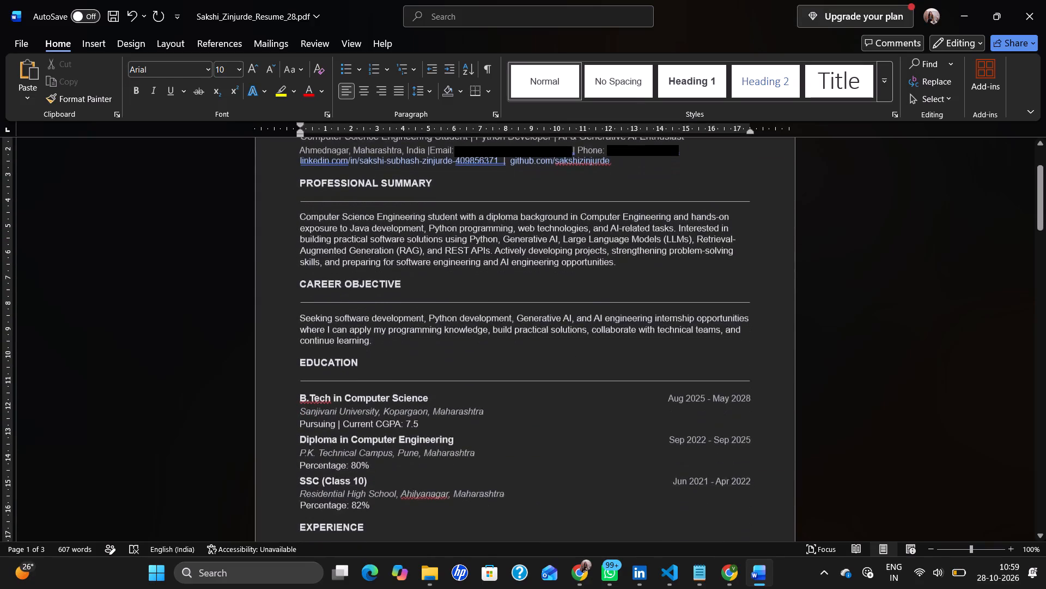
{"action": "key", "text": "BackSpace"}
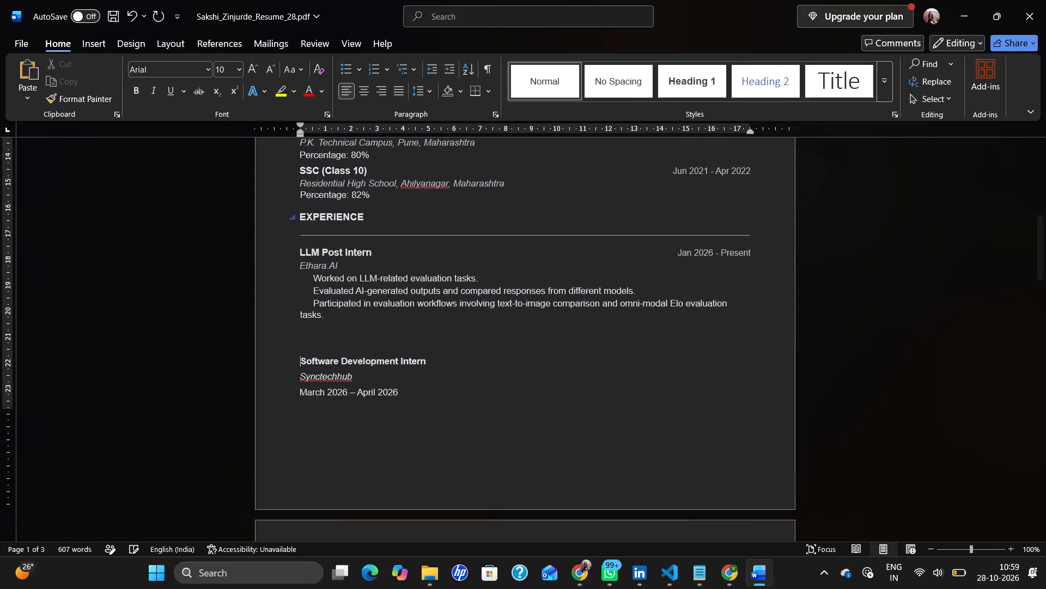
{"action": "key", "text": "BackSpace"}
{"action": "key", "text": "BackSpace"}
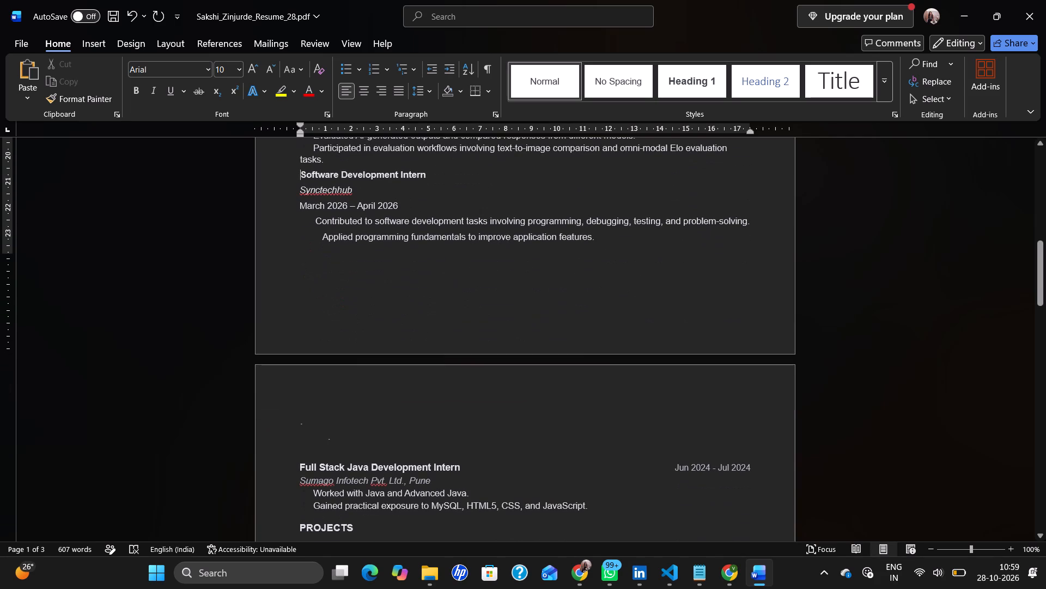
Remove the blank line, leftover period and spaces before the "Full Stack Java Development Intern" heading, bringing the heading to the left margin.
{"action": "left_click", "coordinate": [299, 467]}
{"action": "key", "text": "BackSpace"}
{"action": "key", "text": "BackSpace"}
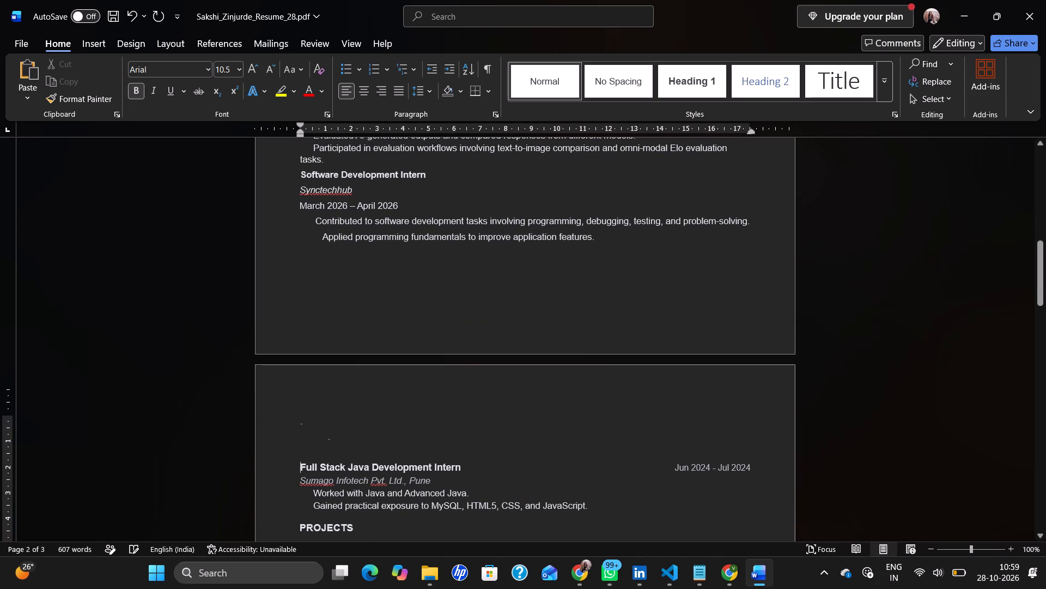
{"action": "key", "text": "BackSpace"}
{"action": "key", "text": "BackSpace"}
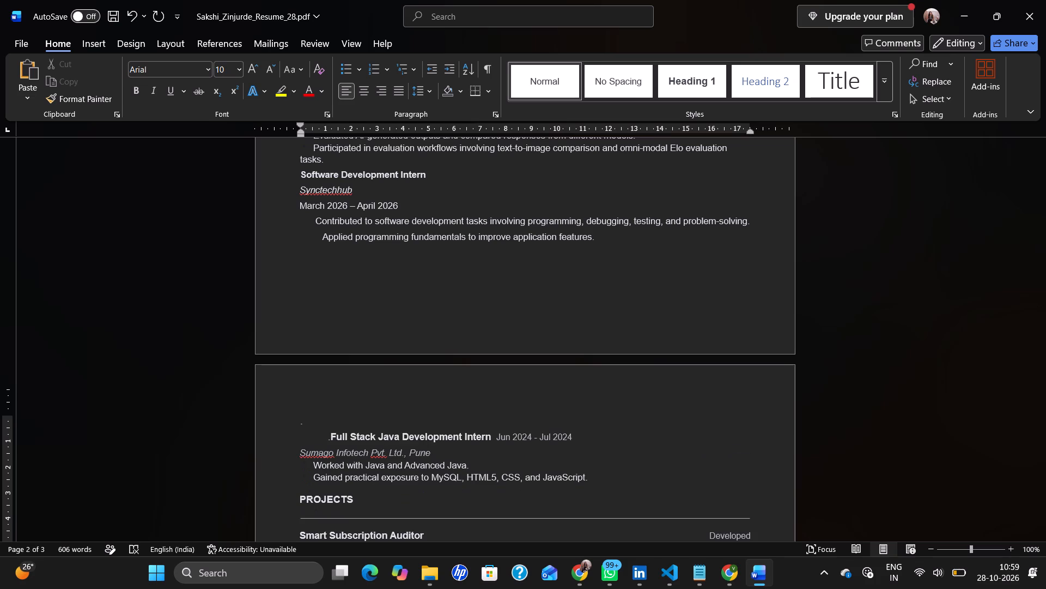
{"action": "key", "text": "BackSpace"}
{"action": "key", "text": "BackSpace"}
{"action": "key", "text": "BackSpace"}
{"action": "key", "text": "BackSpace"}
{"action": "key", "text": "BackSpace"}
{"action": "key", "text": "BackSpace"}
{"action": "key", "text": "BackSpace"}
{"action": "key", "text": "BackSpace"}
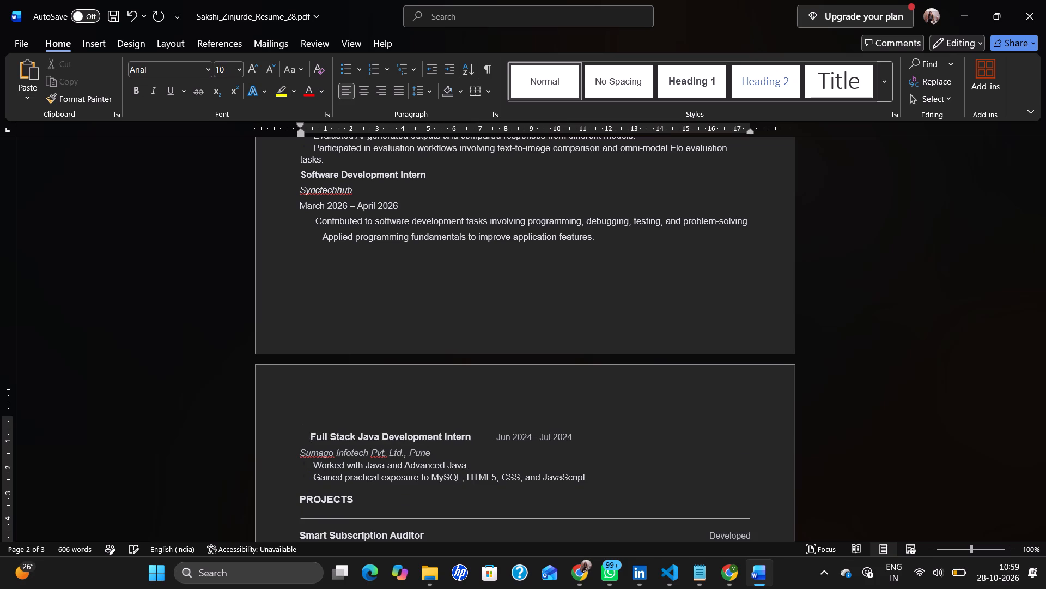
{"action": "key", "text": "BackSpace"}
{"action": "key", "text": "BackSpace"}
{"action": "key", "text": "BackSpace"}
{"action": "key", "text": "BackSpace"}
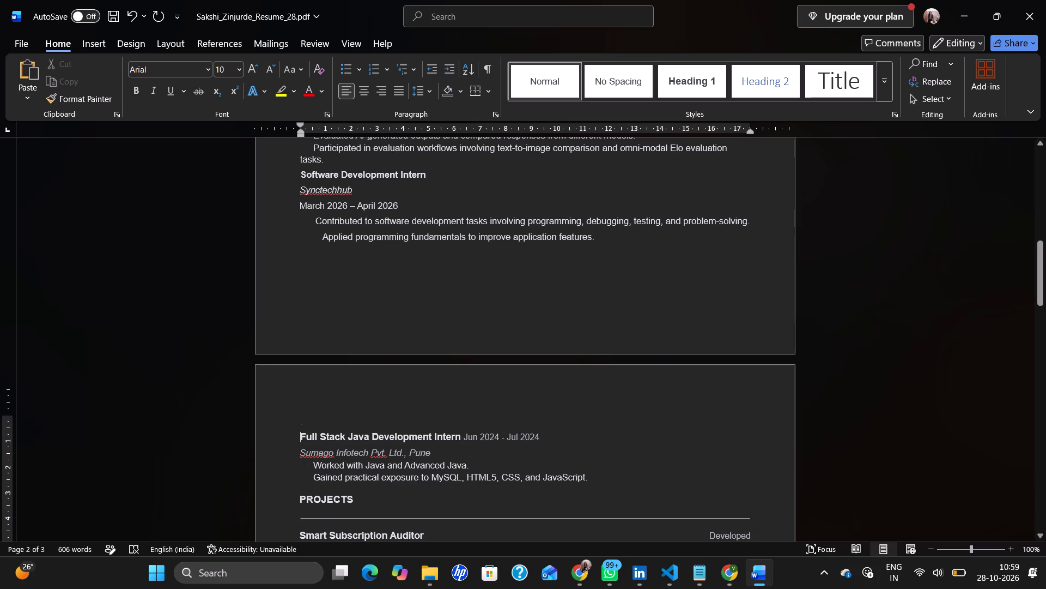
Insert spaces after the "Full Stack Java Development Intern" heading to push its "Jun 2024 - Jul 2024" date toward the right margin.
{"action": "left_click", "coordinate": [461, 440]}
{"action": "key", "text": "space"}
{"action": "key", "text": "space"}
{"action": "key", "text": "space"}
{"action": "key", "text": "space"}
{"action": "key", "text": "space"}
{"action": "key", "text": "space"}
{"action": "key", "text": "space"}
{"action": "key", "text": "space"}
{"action": "key", "text": "space"}
{"action": "key", "text": "space"}
{"action": "key", "text": "space"}
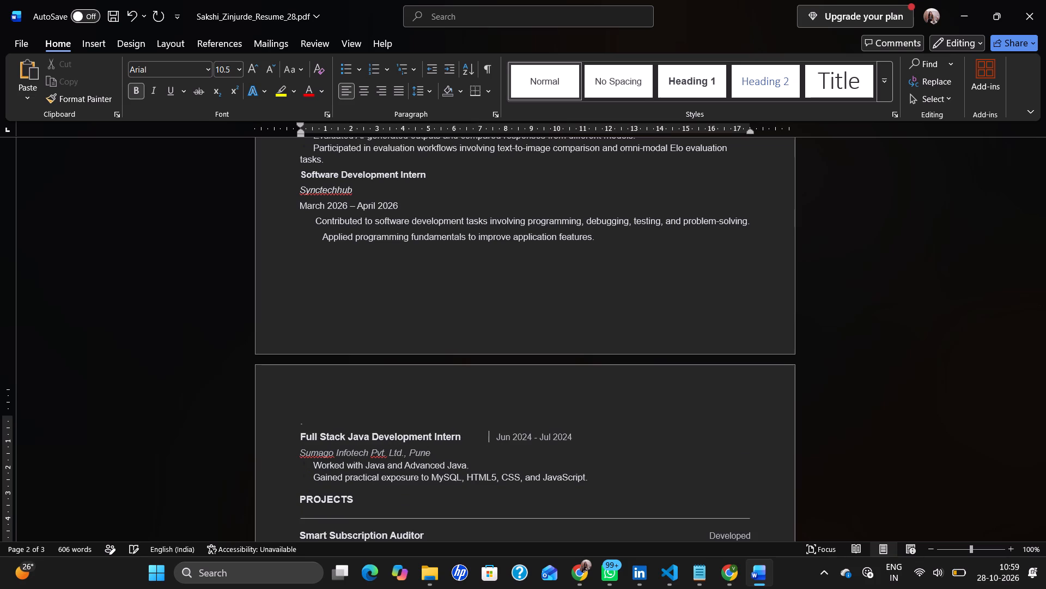
{"action": "key", "text": "space"}
{"action": "key", "text": "space"}
{"action": "key", "text": "space"}
{"action": "key", "text": "space"}
{"action": "key", "text": "space"}
{"action": "key", "text": "space"}
{"action": "key", "text": "space"}
{"action": "key", "text": "space"}
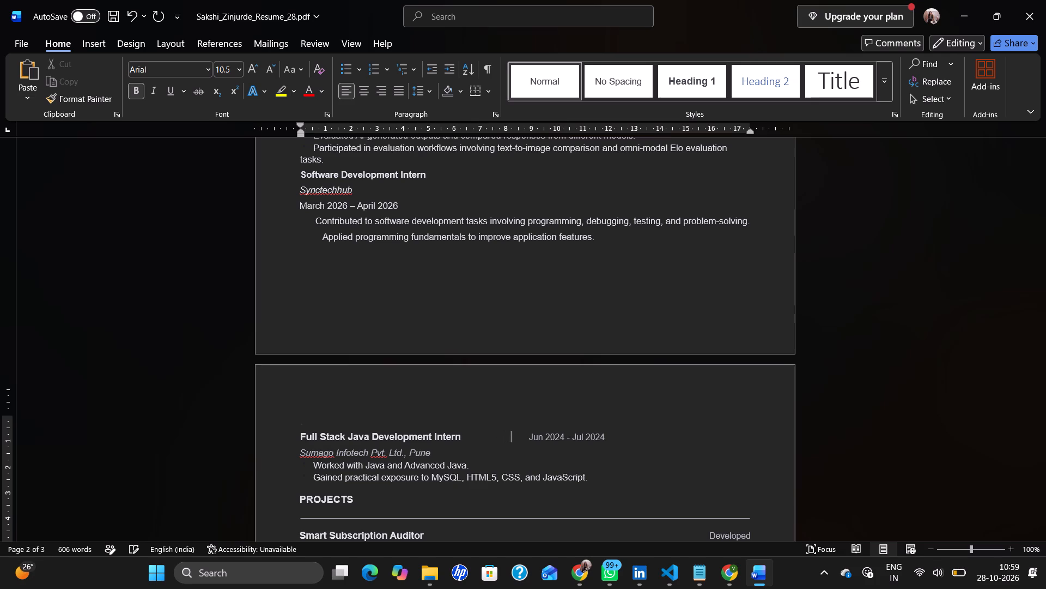
{"action": "key", "text": "space"}
{"action": "key", "text": "space"}
{"action": "key", "text": "space"}
{"action": "key", "text": "space"}
{"action": "key", "text": "space"}
{"action": "key", "text": "space"}
{"action": "key", "text": "space"}
{"action": "key", "text": "space"}
{"action": "key", "text": "space"}
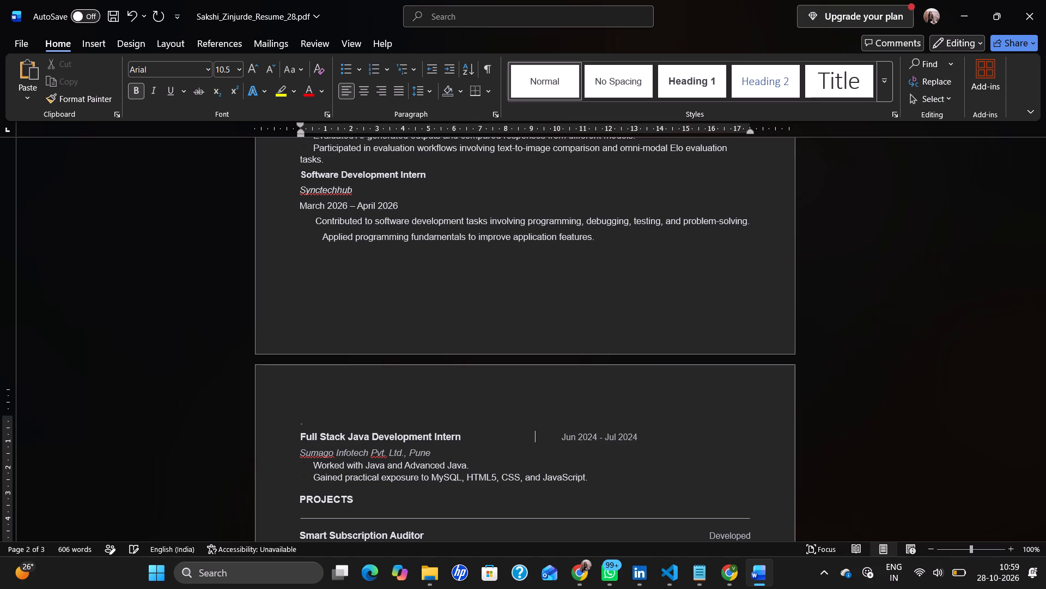
{"action": "key", "text": "space"}
{"action": "key", "text": "space"}
{"action": "key", "text": "space"}
{"action": "key", "text": "space"}
{"action": "key", "text": "space"}
{"action": "key", "text": "space"}
{"action": "key", "text": "space"}
{"action": "key", "text": "space"}
{"action": "key", "text": "space"}
{"action": "key", "text": "space"}
{"action": "key", "text": "space"}
{"action": "key", "text": "space"}
{"action": "key", "text": "space"}
{"action": "key", "text": "space"}
{"action": "key", "text": "space"}
{"action": "key", "text": "space"}
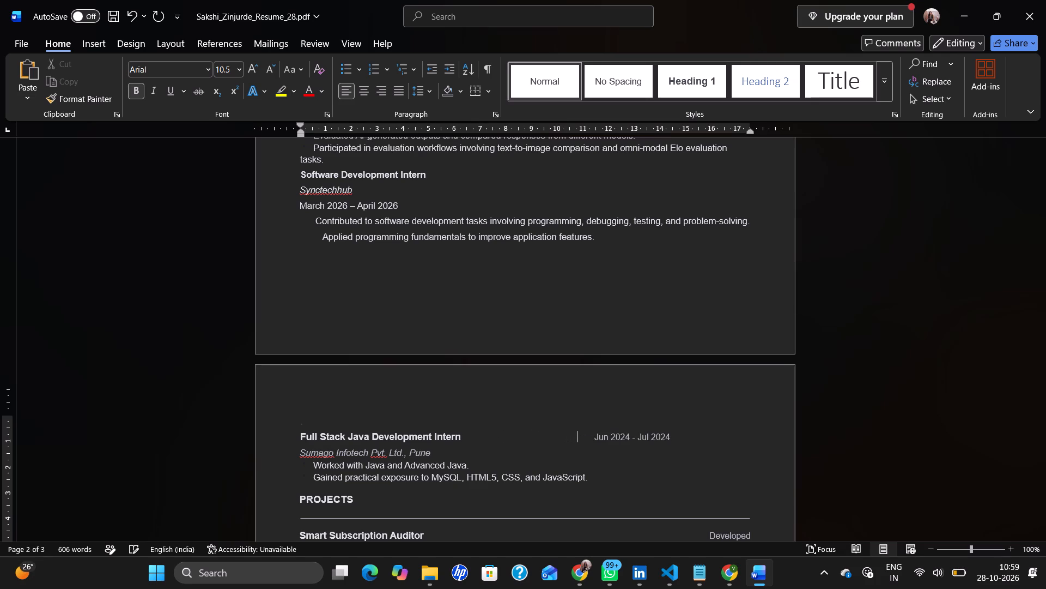
{"action": "key", "text": "space"}
{"action": "key", "text": "space"}
{"action": "key", "text": "space"}
{"action": "key", "text": "space"}
{"action": "key", "text": "space"}
{"action": "key", "text": "space"}
{"action": "key", "text": "space"}
{"action": "key", "text": "space"}
{"action": "key", "text": "space"}
{"action": "key", "text": "space"}
{"action": "key", "text": "space"}
{"action": "key", "text": "space"}
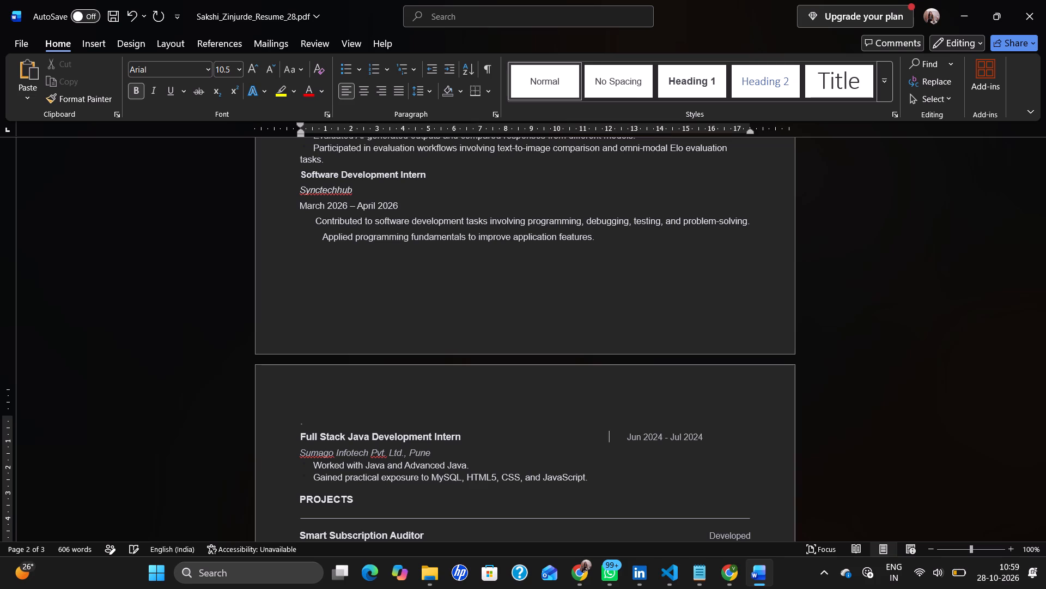
{"action": "key", "text": "space"}
{"action": "key", "text": "space"}
{"action": "key", "text": "space"}
{"action": "key", "text": "space"}
{"action": "key", "text": "space"}
{"action": "key", "text": "space"}
{"action": "key", "text": "space"}
{"action": "key", "text": "space"}
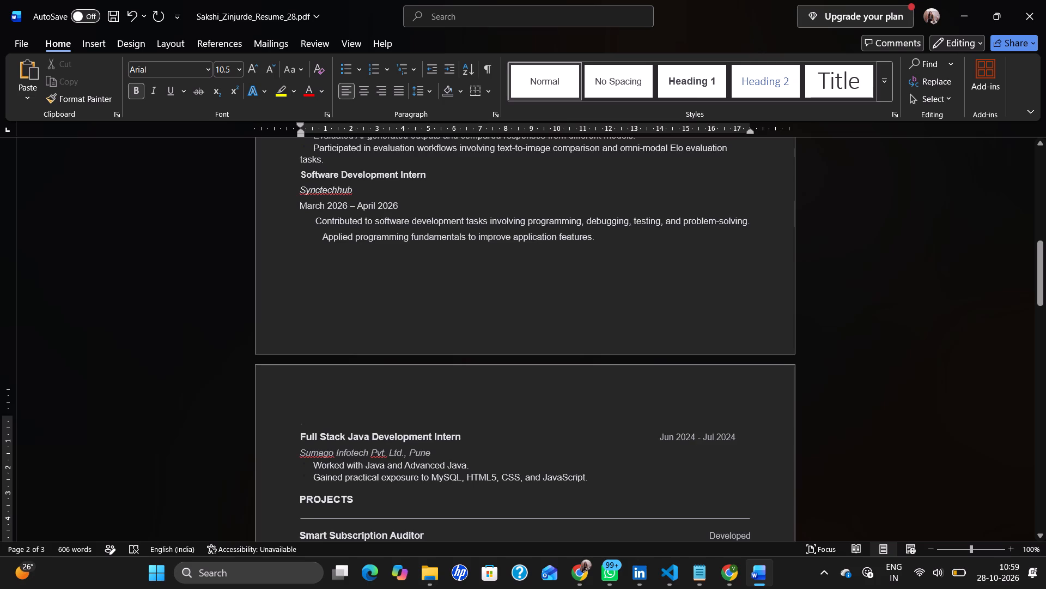
Delete "Present" from the end of the LLM Post Intern date range.
{"action": "scroll", "coordinate": [324, 287], "scroll_direction": "up", "scroll_amount": 1}
{"action": "scroll", "coordinate": [324, 287], "scroll_direction": "down", "scroll_amount": 1}
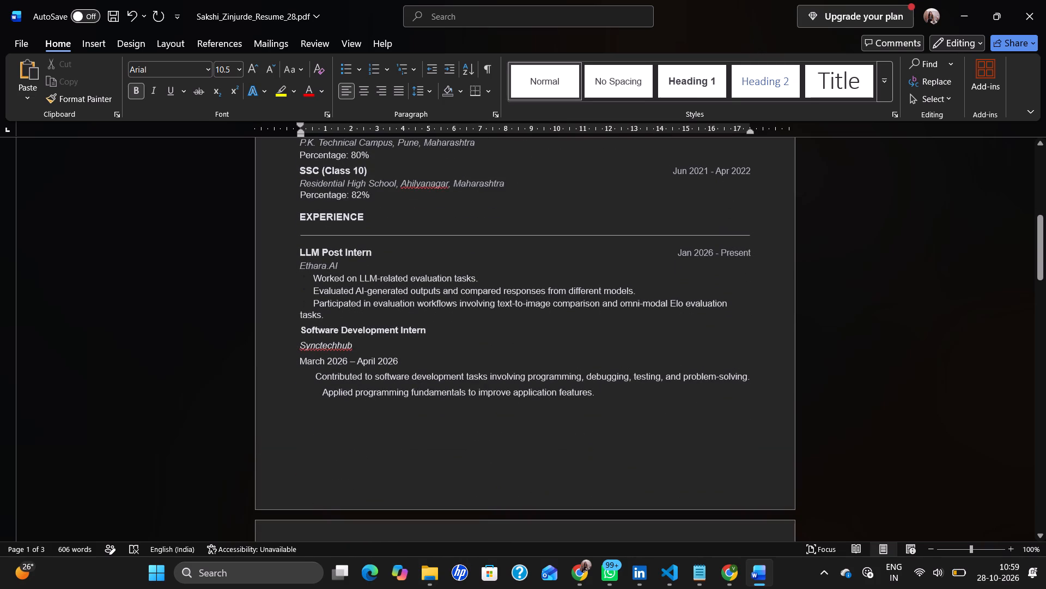
{"action": "left_click", "coordinate": [757, 258]}
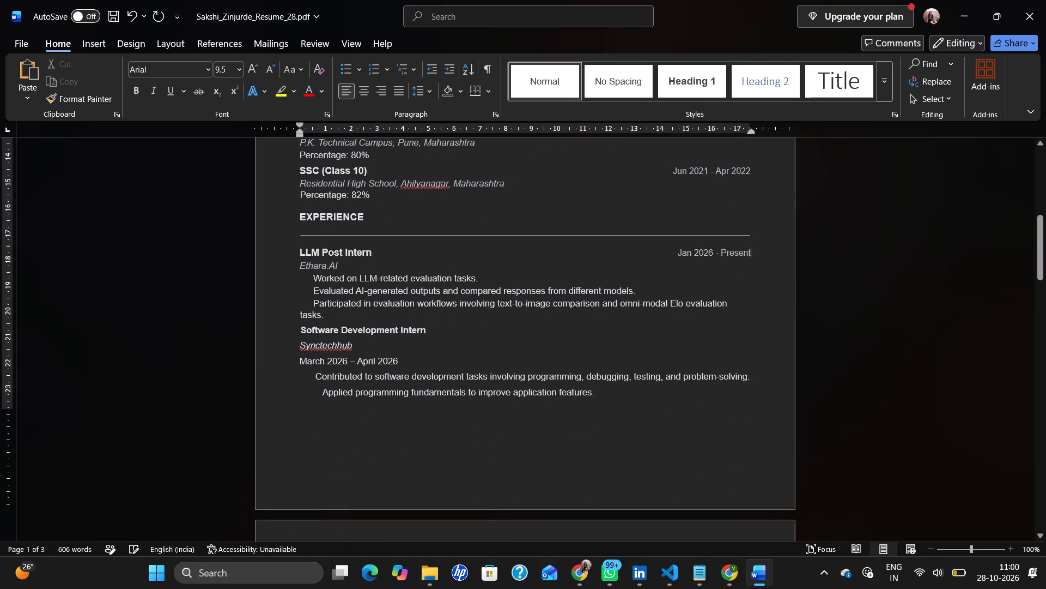
{"action": "key", "text": "BackSpace"}
{"action": "key", "text": "BackSpace"}
{"action": "key", "text": "BackSpace"}
{"action": "key", "text": "BackSpace"}
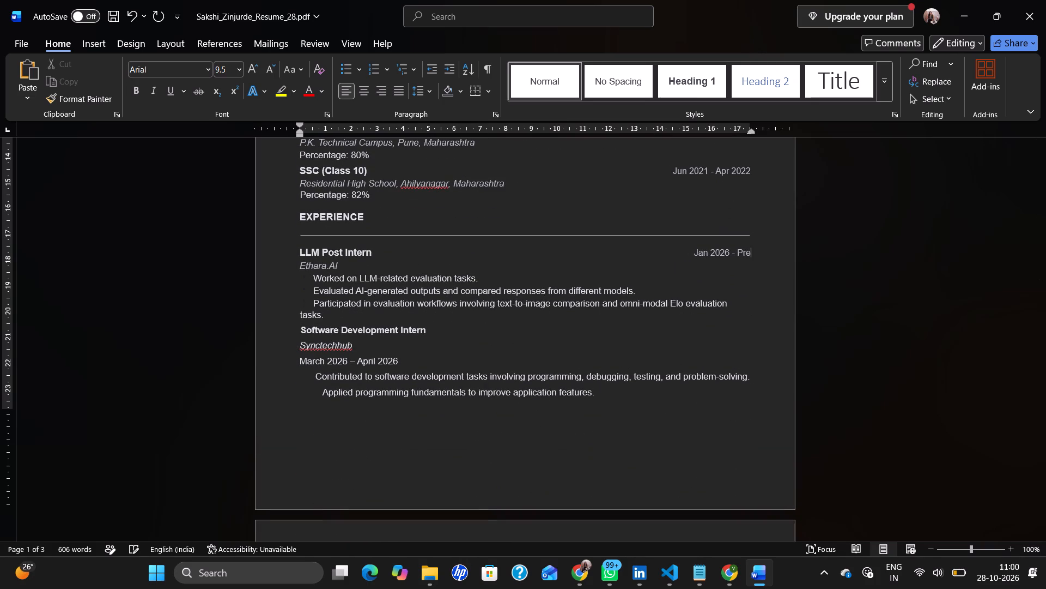
{"action": "key", "text": "BackSpace"}
{"action": "key", "text": "BackSpace"}
{"action": "key", "text": "BackSpace"}
Change the start month of the LLM Post Intern entry to "Feb", followed by a space before 2026.
{"action": "left_click", "coordinate": [727, 251]}
{"action": "key", "text": "BackSpace"}
{"action": "key", "text": "BackSpace"}
{"action": "key", "text": "BackSpace"}
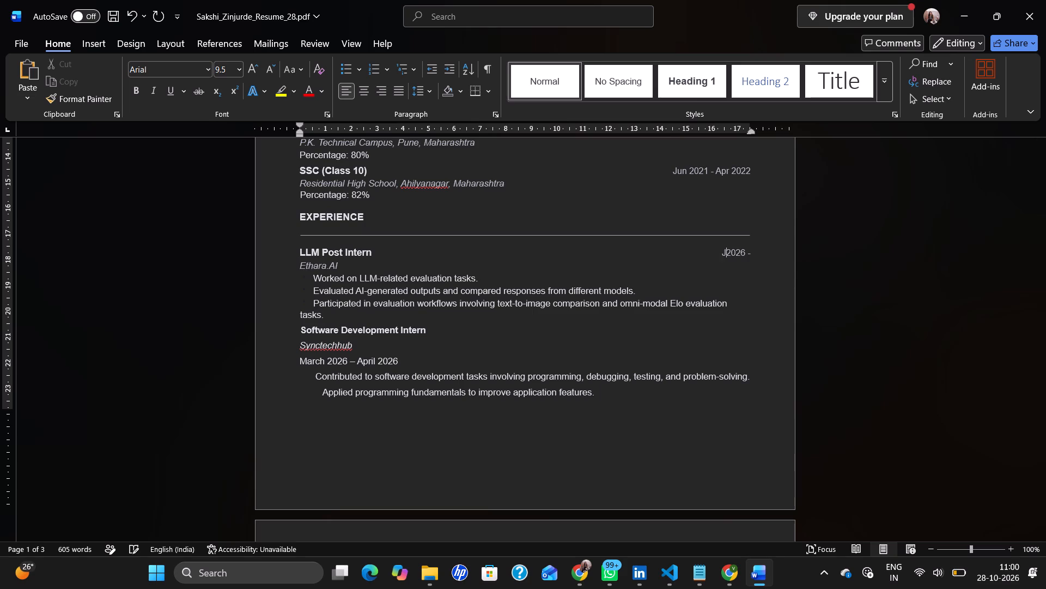
{"action": "key", "text": "BackSpace"}
{"action": "type", "text": "feb"}
{"action": "key", "text": "BackSpace"}
{"action": "key", "text": "BackSpace"}
{"action": "key", "text": "BackSpace"}
{"action": "type", "text": "Feb"}
{"action": "key", "text": "space"}
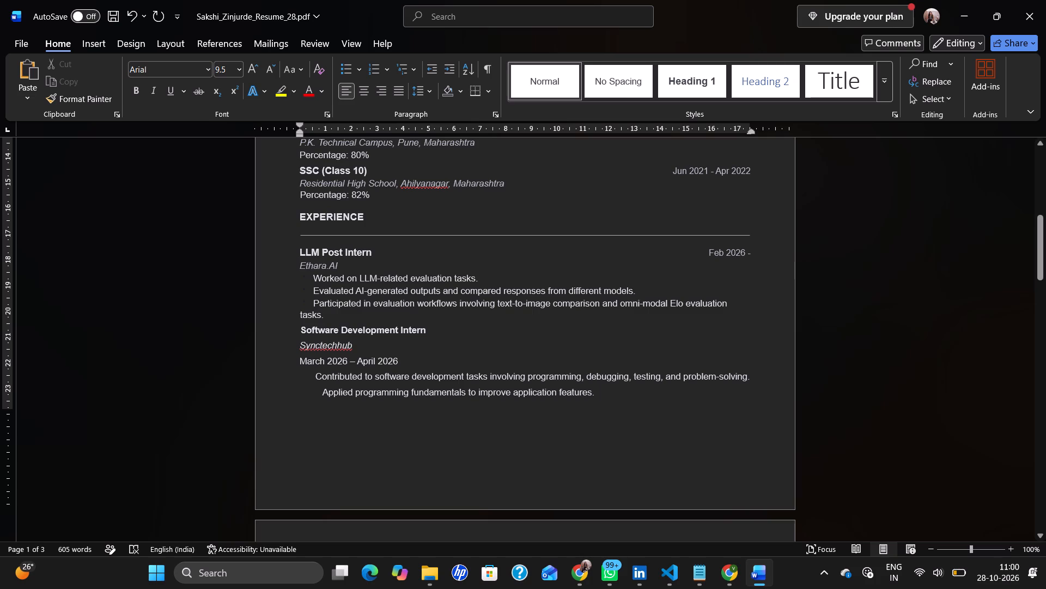
Enter "May 2026" as the end date of the LLM Post Intern entry.
{"action": "left_click", "coordinate": [758, 257]}
{"action": "type", "text": "ma"}
{"action": "key", "text": "BackSpace"}
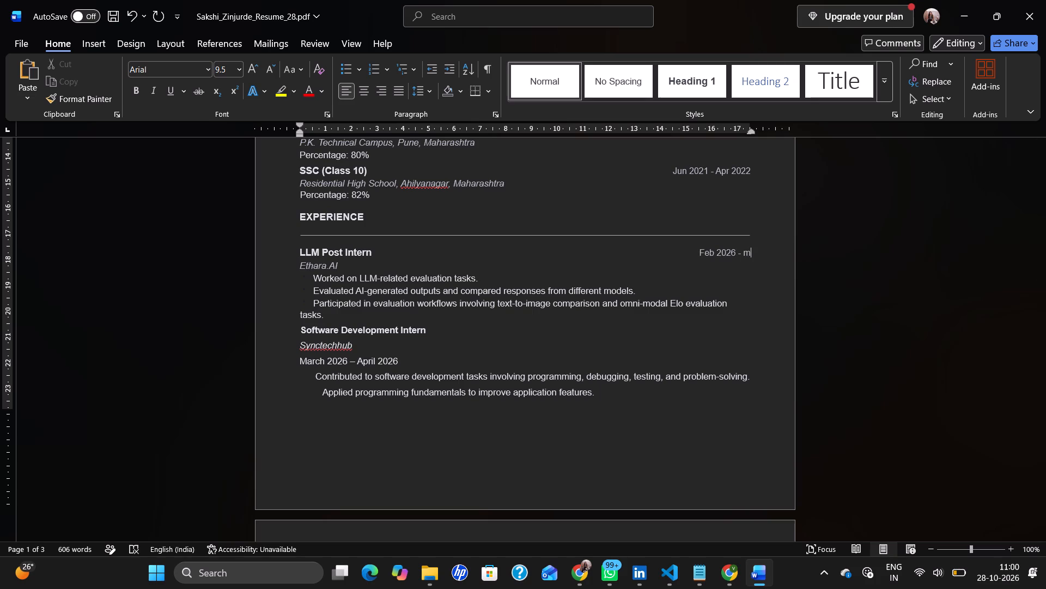
{"action": "key", "text": "BackSpace"}
{"action": "key", "text": "shift+m"}
{"action": "key", "text": "a"}
{"action": "type", "text": "y"}
{"action": "key", "text": "space"}
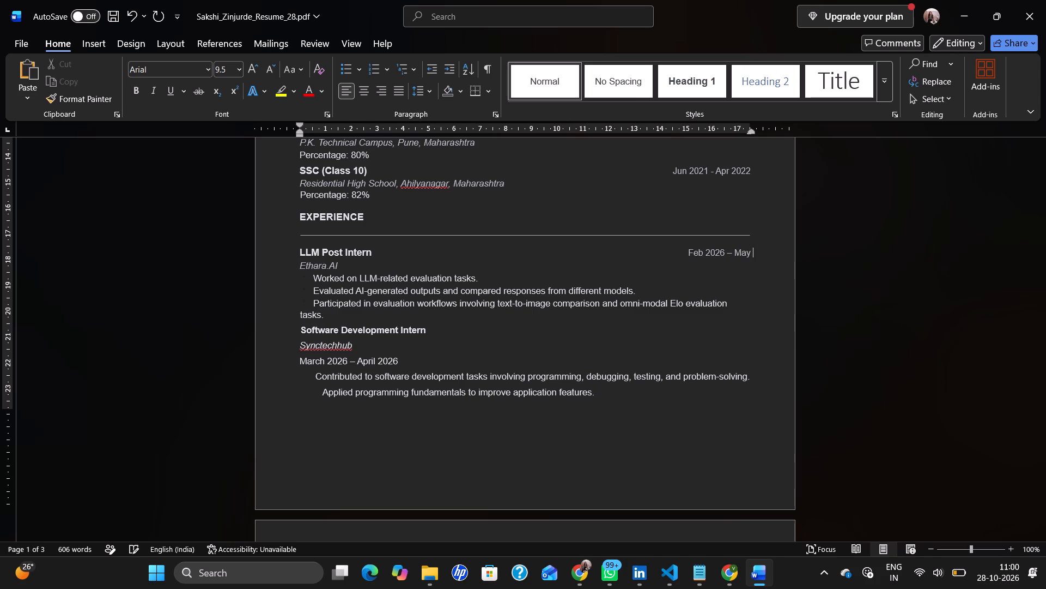
{"action": "type", "text": "2026"}
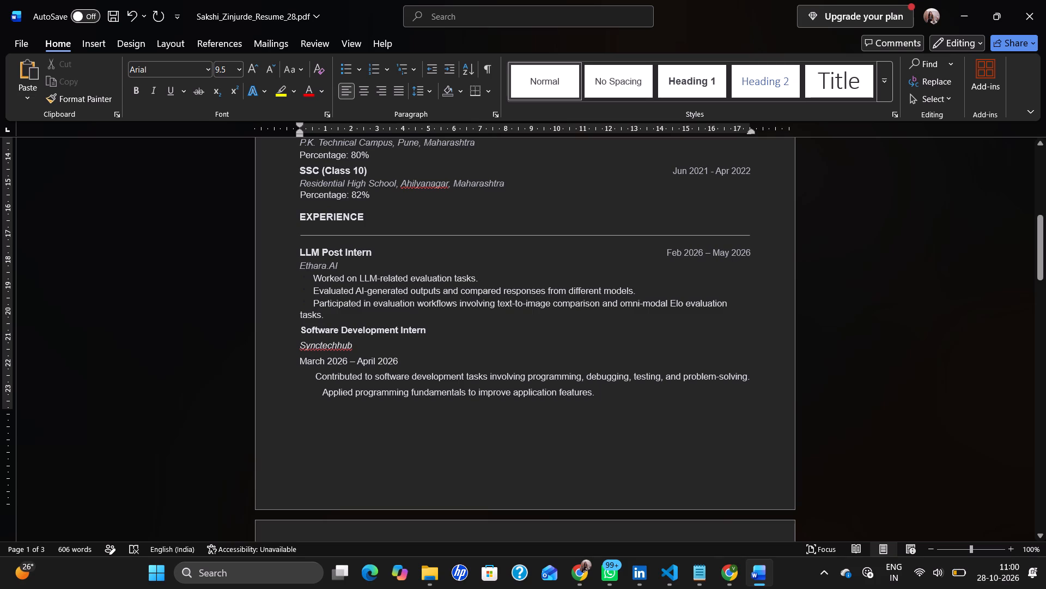
Copy the "March 2026 – April 2026" date below Synctechhub to the end of the "Software Development Intern" heading line.
{"action": "left_click_drag", "start_coordinate": [296, 358], "coordinate": [403, 357]}
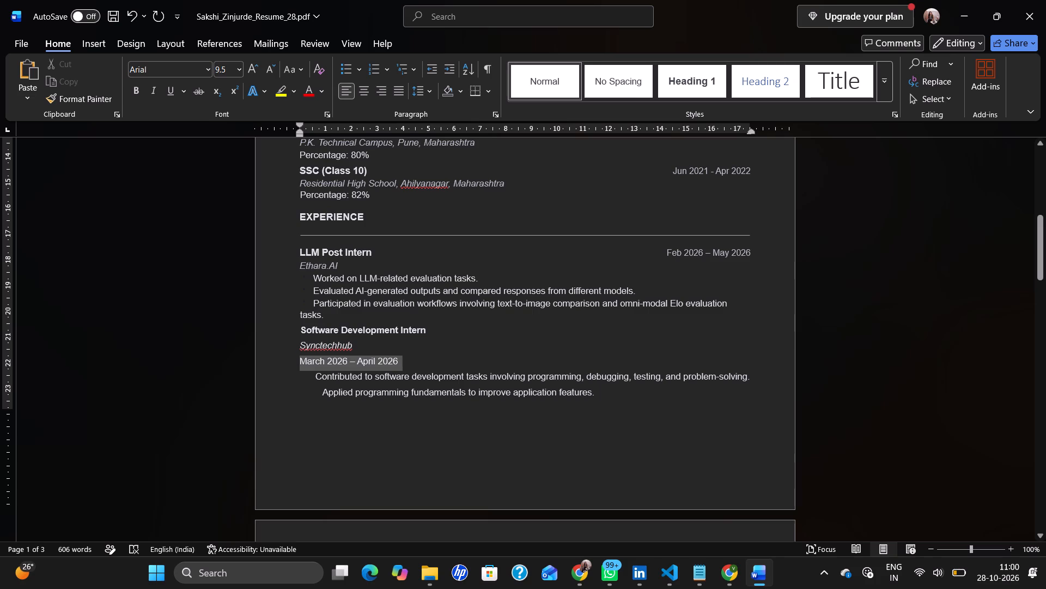
{"action": "left_click_drag", "start_coordinate": [403, 357], "coordinate": [403, 363]}
{"action": "key", "text": "ctrl+c"}
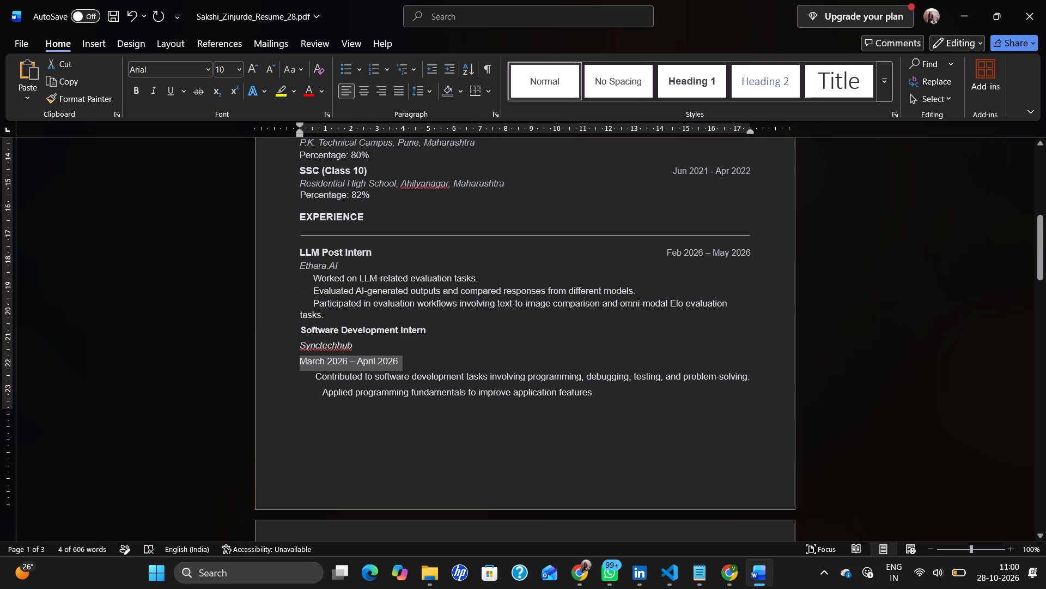
{"action": "left_click", "coordinate": [440, 333]}
{"action": "key", "text": "ctrl+v"}
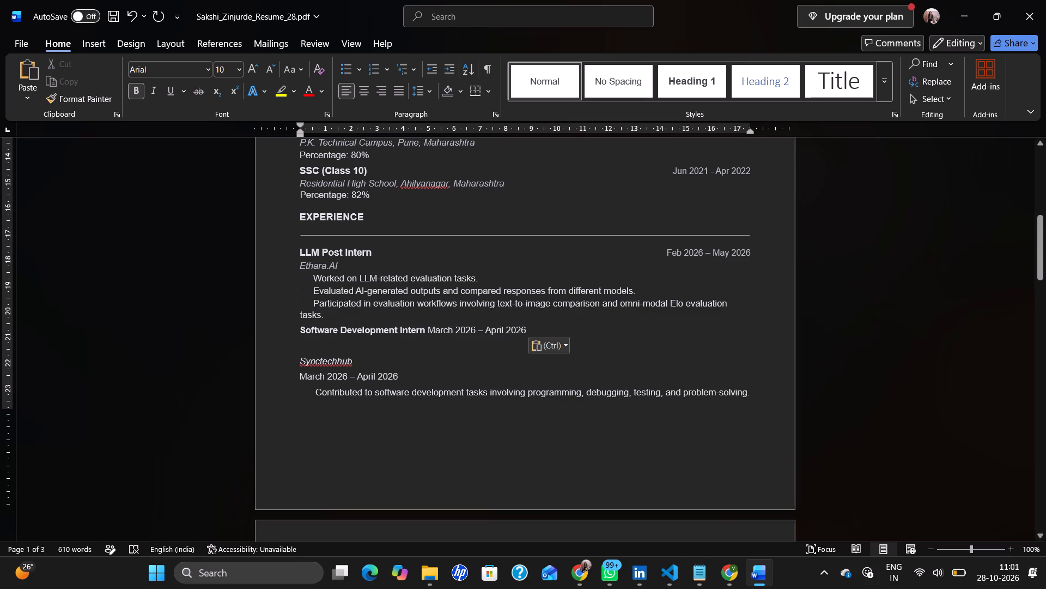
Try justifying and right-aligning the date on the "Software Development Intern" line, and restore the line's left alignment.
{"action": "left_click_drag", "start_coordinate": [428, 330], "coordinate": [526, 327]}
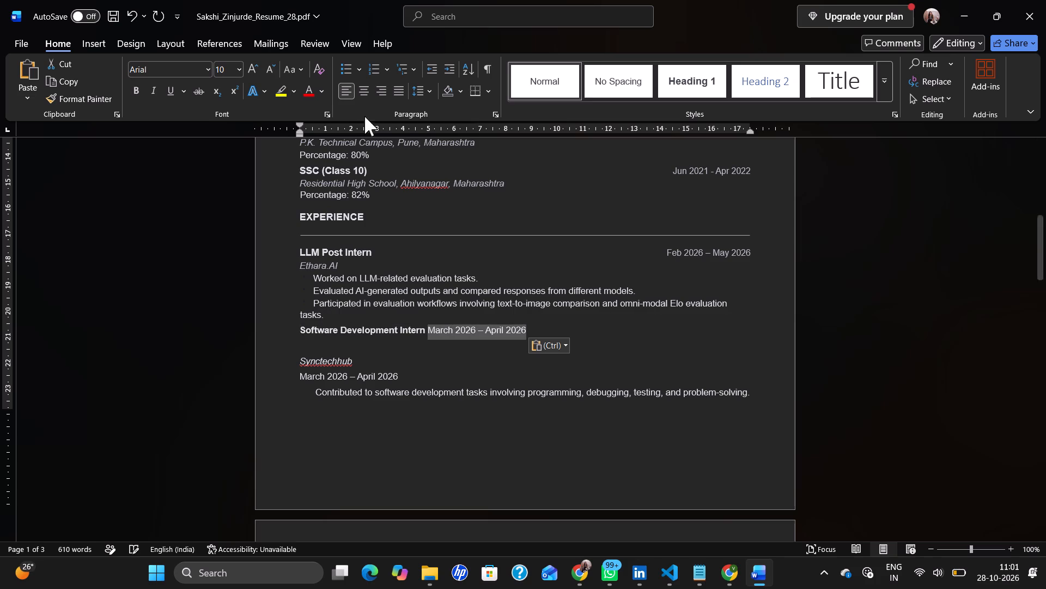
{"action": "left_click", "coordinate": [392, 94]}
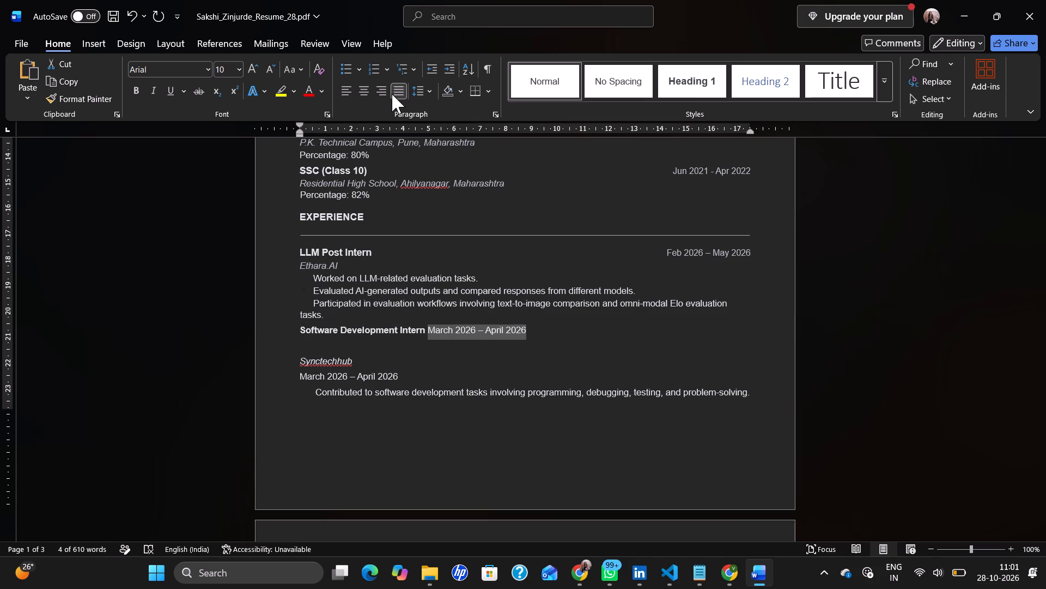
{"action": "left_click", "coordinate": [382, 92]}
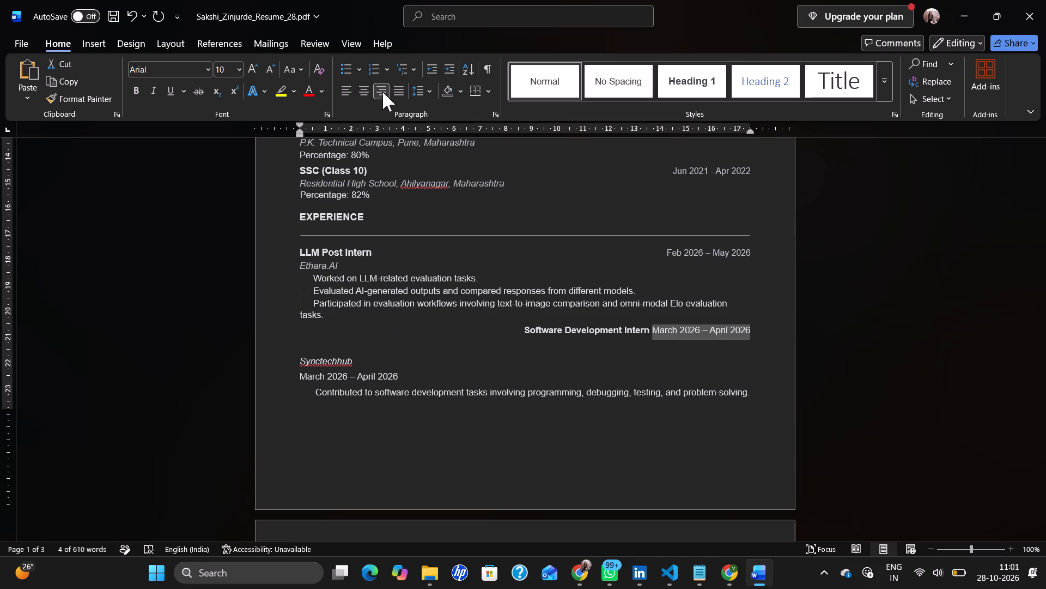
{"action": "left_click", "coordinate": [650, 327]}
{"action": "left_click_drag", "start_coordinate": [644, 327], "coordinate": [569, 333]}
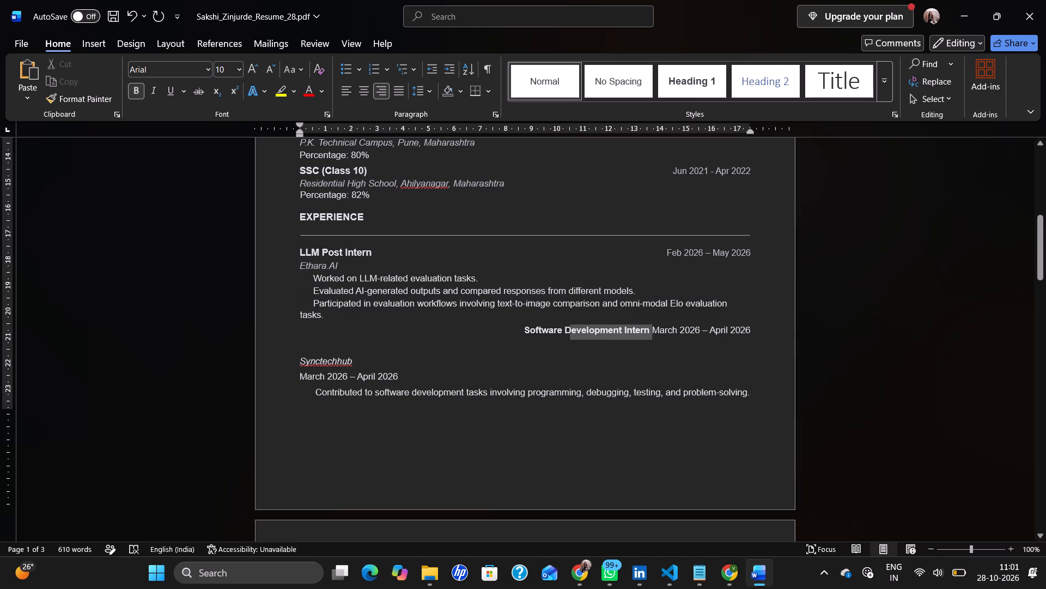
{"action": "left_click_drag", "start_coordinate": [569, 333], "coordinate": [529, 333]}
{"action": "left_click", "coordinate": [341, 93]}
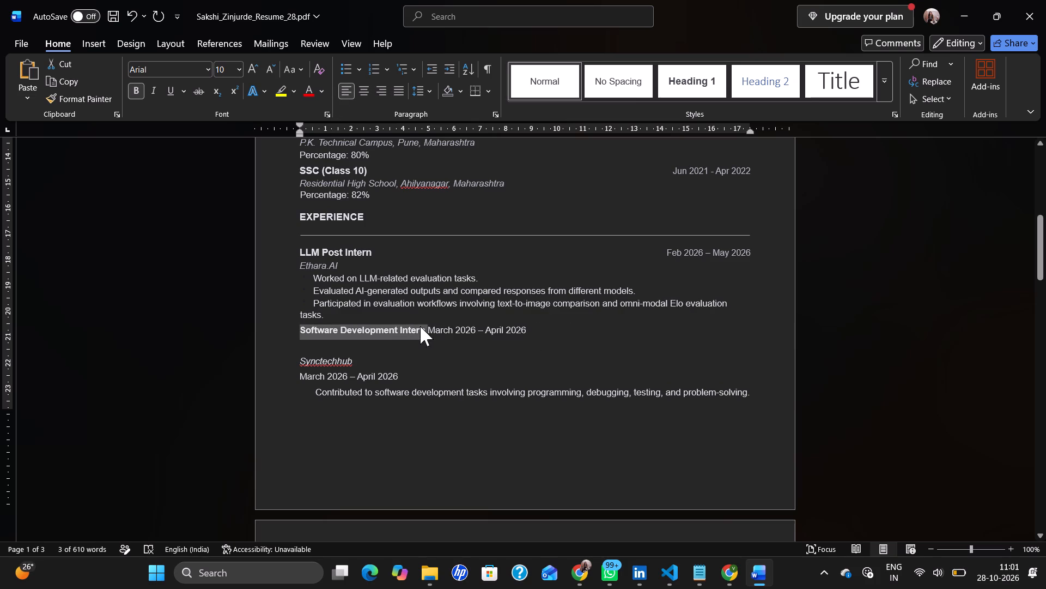
Insert spaces between "Software Development Intern" and its date so the date sits near the right margin on the same line.
{"action": "left_click", "coordinate": [434, 332]}
{"action": "left_click", "coordinate": [427, 329]}
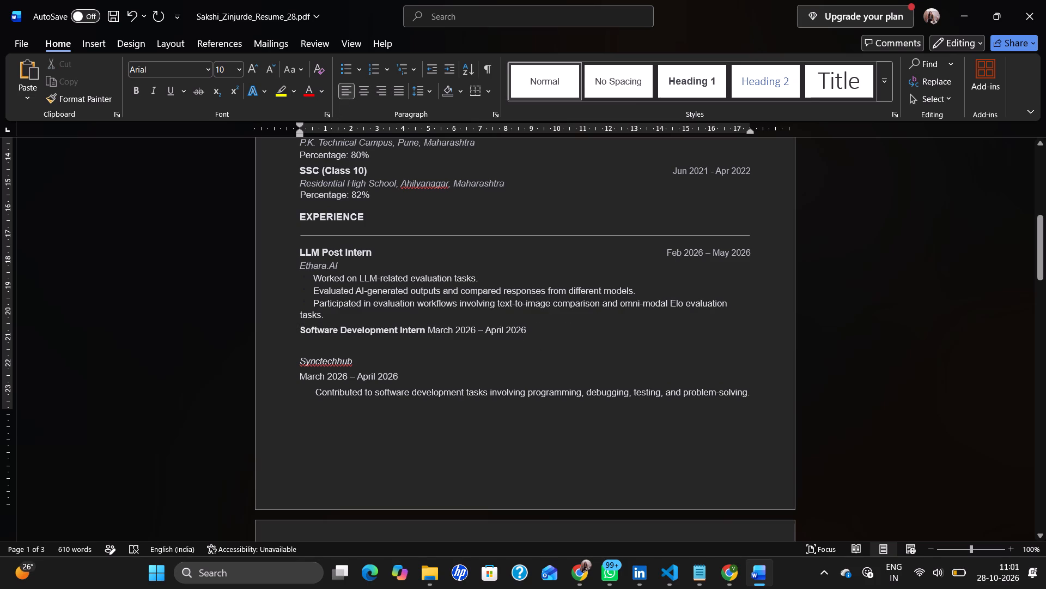
{"action": "key", "text": "space"}
{"action": "key", "text": "space"}
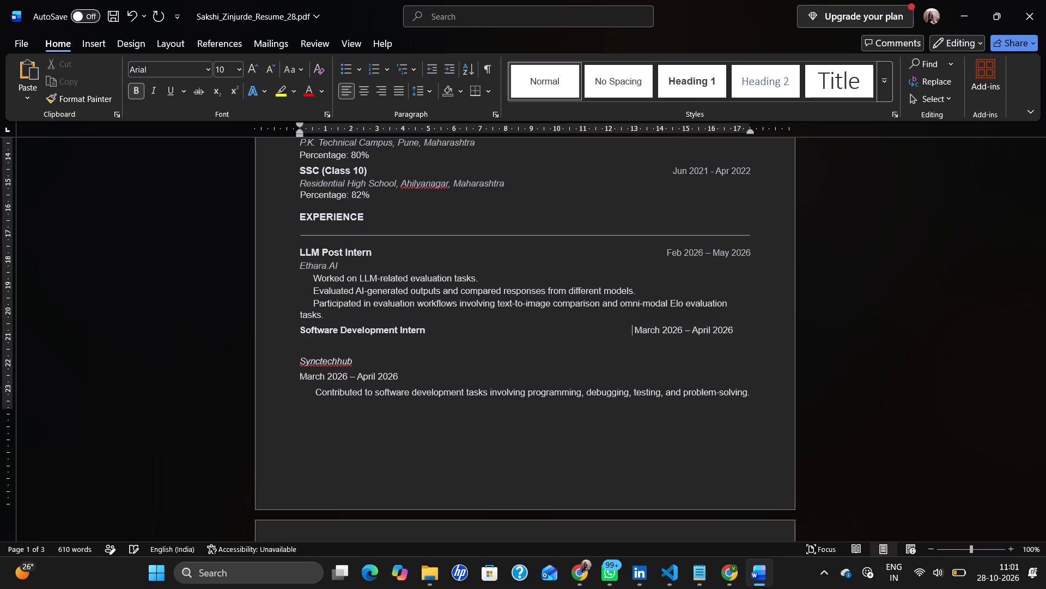
{"action": "key", "text": "space"}
{"action": "key", "text": "space"}
{"action": "key", "text": "space"}
{"action": "key", "text": "space"}
{"action": "key", "text": "space"}
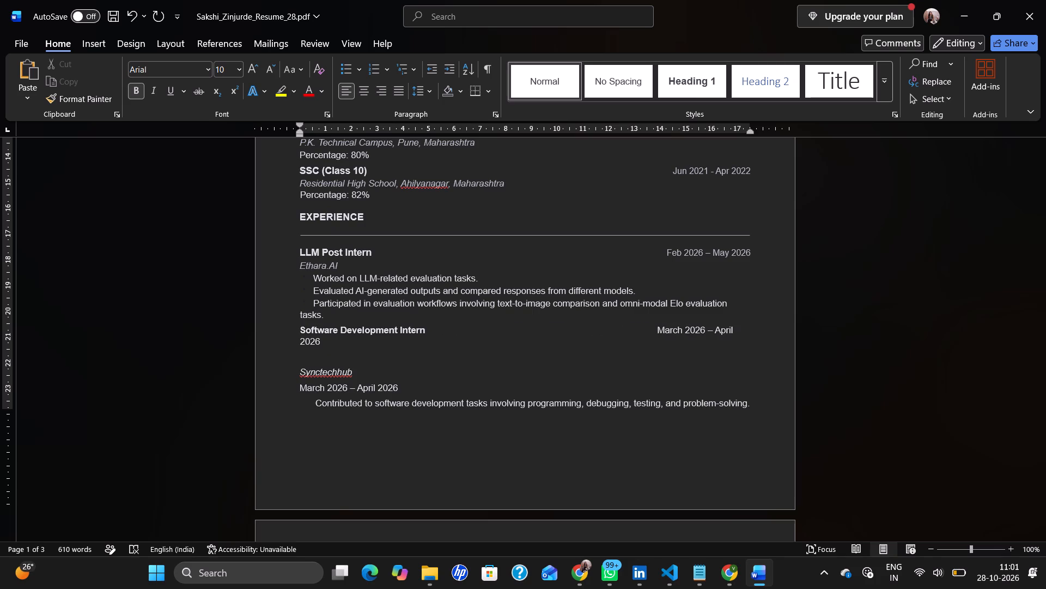
{"action": "key", "text": "BackSpace"}
{"action": "key", "text": "BackSpace"}
{"action": "key", "text": "BackSpace"}
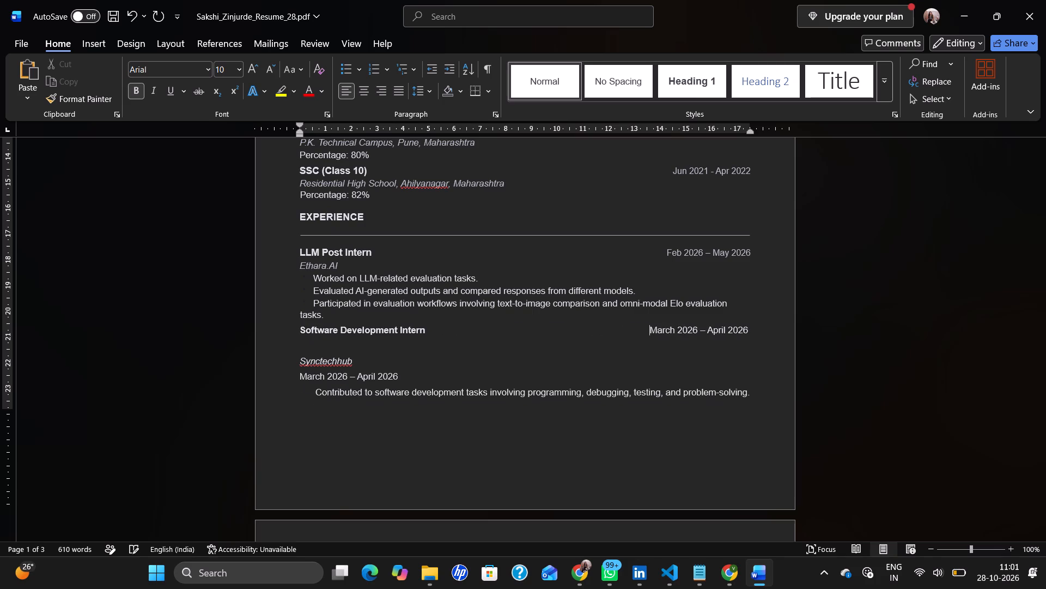
Remove the blank line between the "Software Development Intern" heading and "Synctechhub".
{"action": "left_click", "coordinate": [313, 348]}
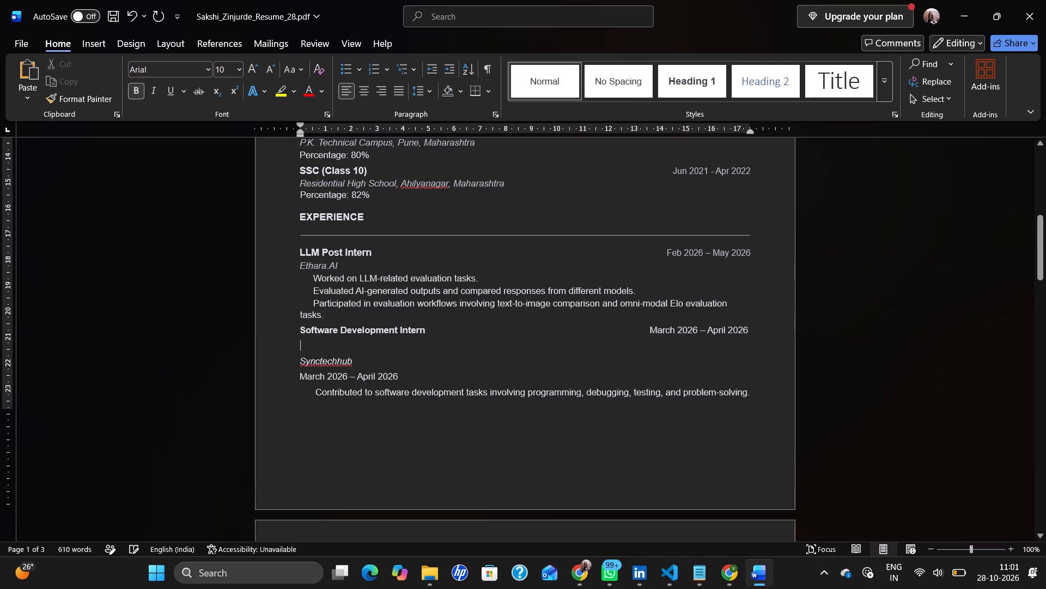
{"action": "key", "text": "BackSpace"}
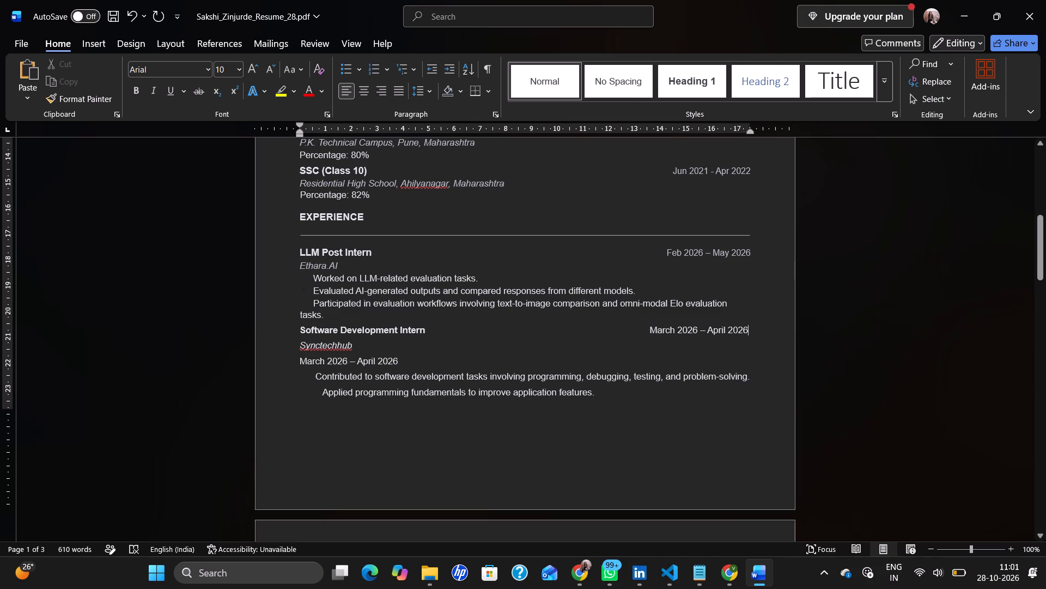
Check the "LLM Post Intern" heading's font size and set the whole "Software Development Intern" line, date included, to size 11.
{"action": "left_click", "coordinate": [297, 251]}
{"action": "left_click_drag", "start_coordinate": [299, 326], "coordinate": [354, 326]}
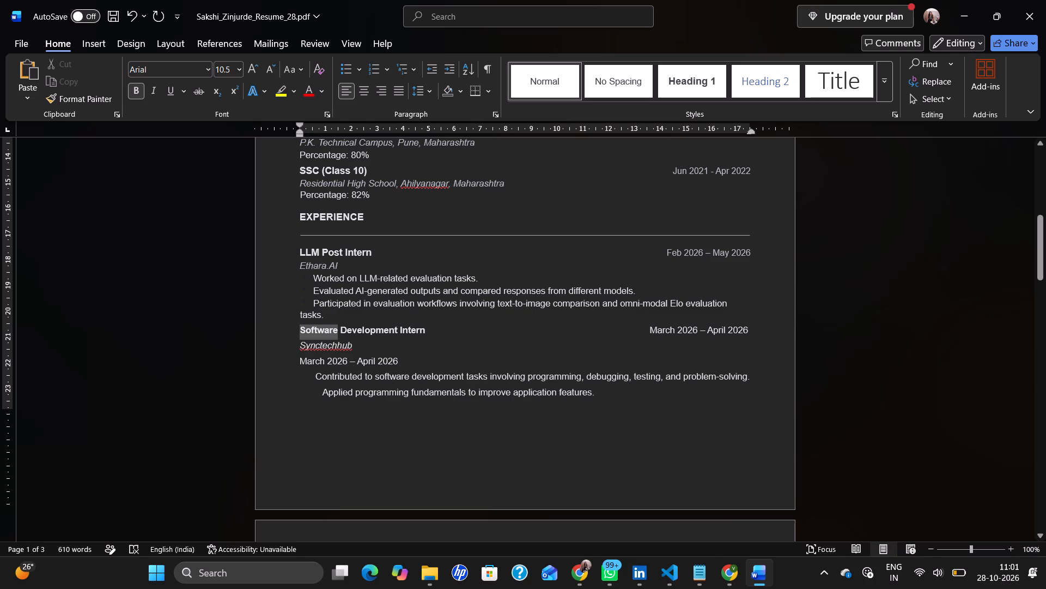
{"action": "left_click_drag", "start_coordinate": [354, 326], "coordinate": [410, 333]}
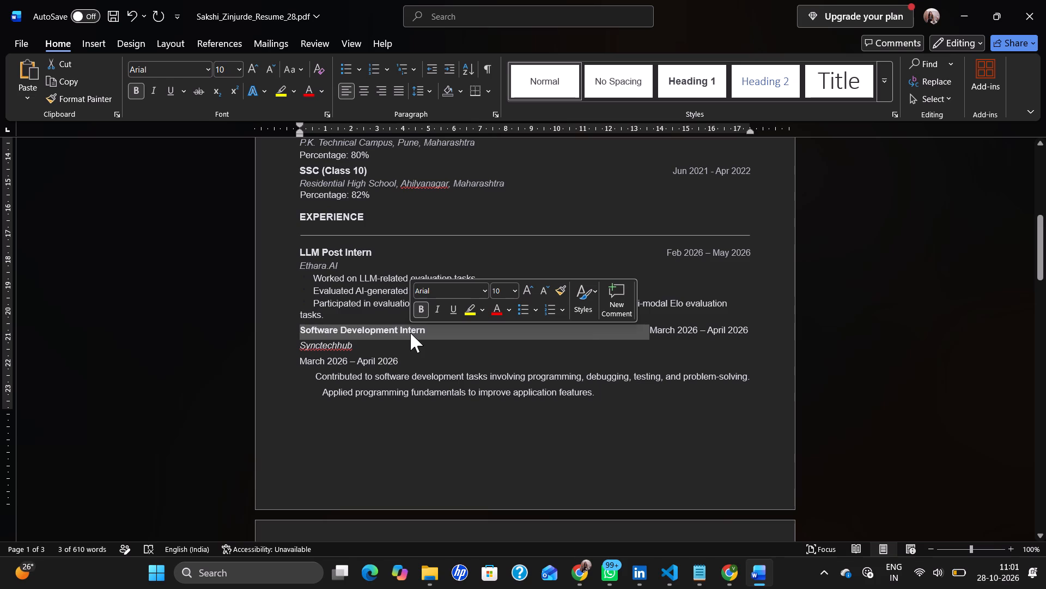
{"action": "left_click", "coordinate": [298, 249]}
{"action": "left_click_drag", "start_coordinate": [298, 249], "coordinate": [379, 255]}
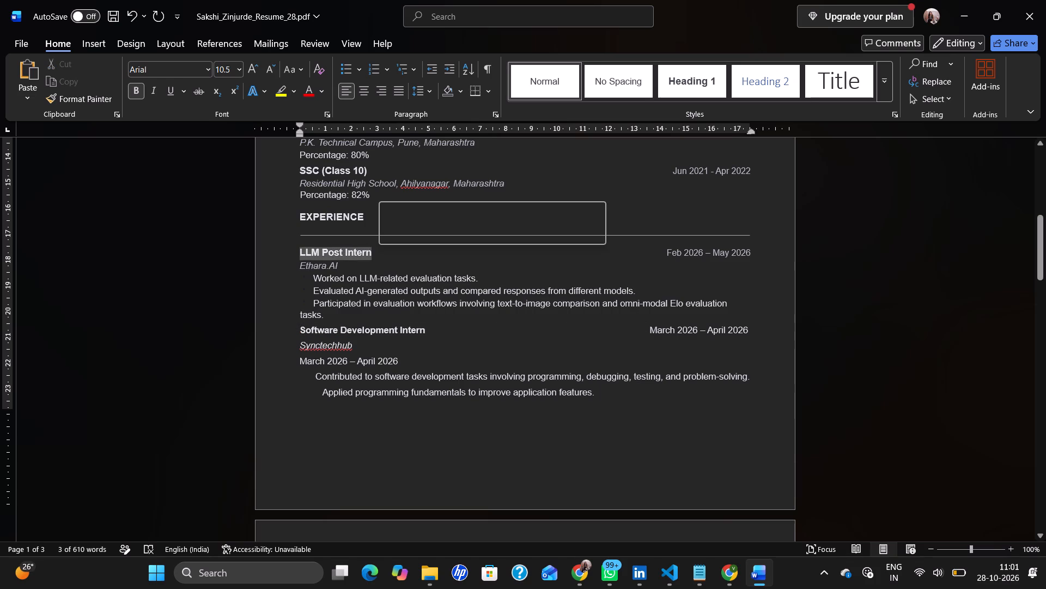
{"action": "left_click", "coordinate": [387, 268]}
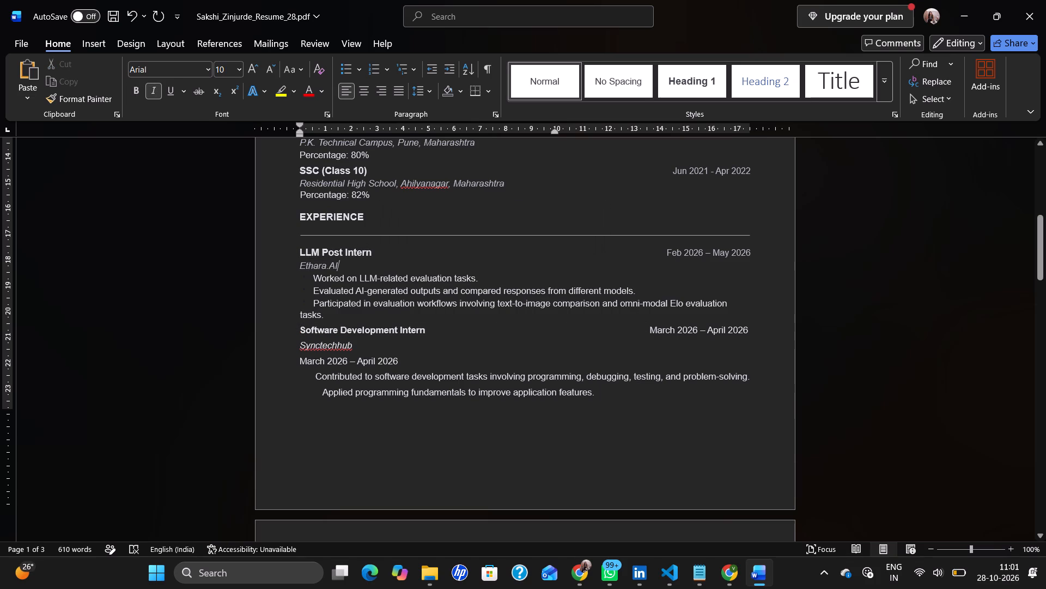
{"action": "left_click_drag", "start_coordinate": [290, 332], "coordinate": [397, 335]}
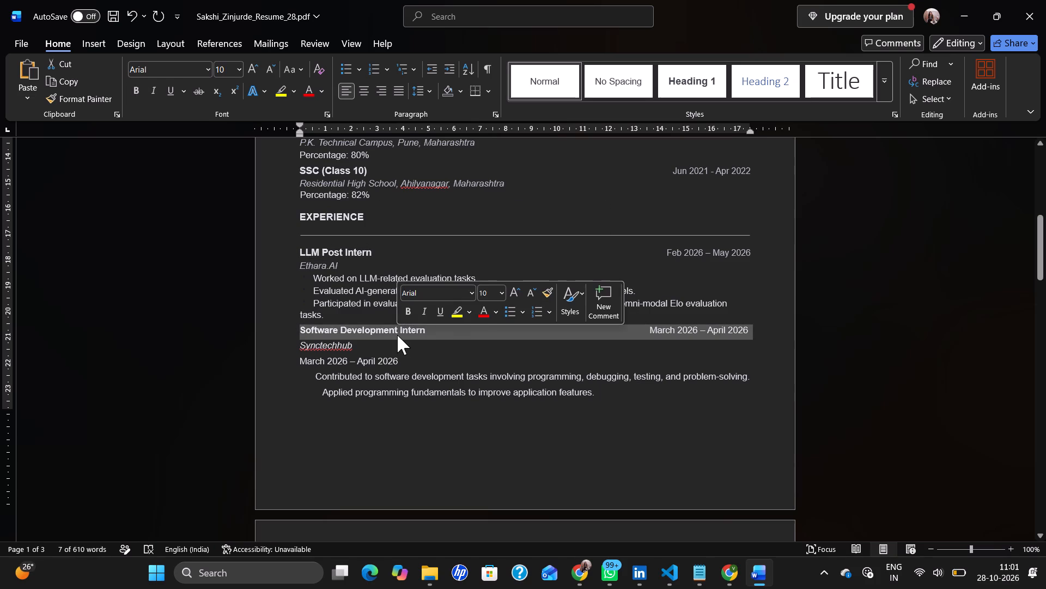
{"action": "left_click", "coordinate": [498, 297]}
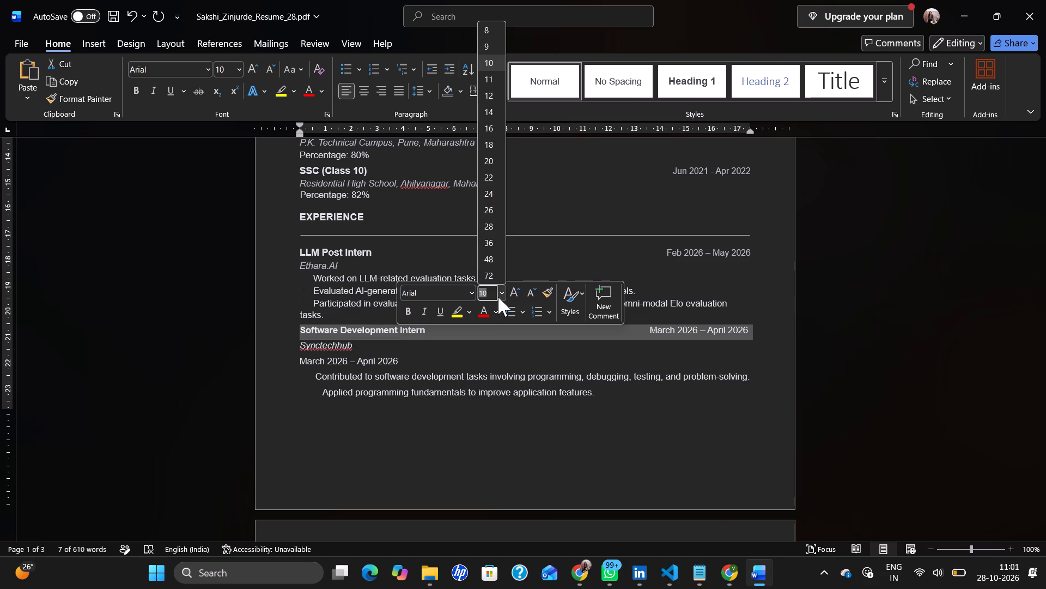
{"action": "left_click", "coordinate": [486, 77]}
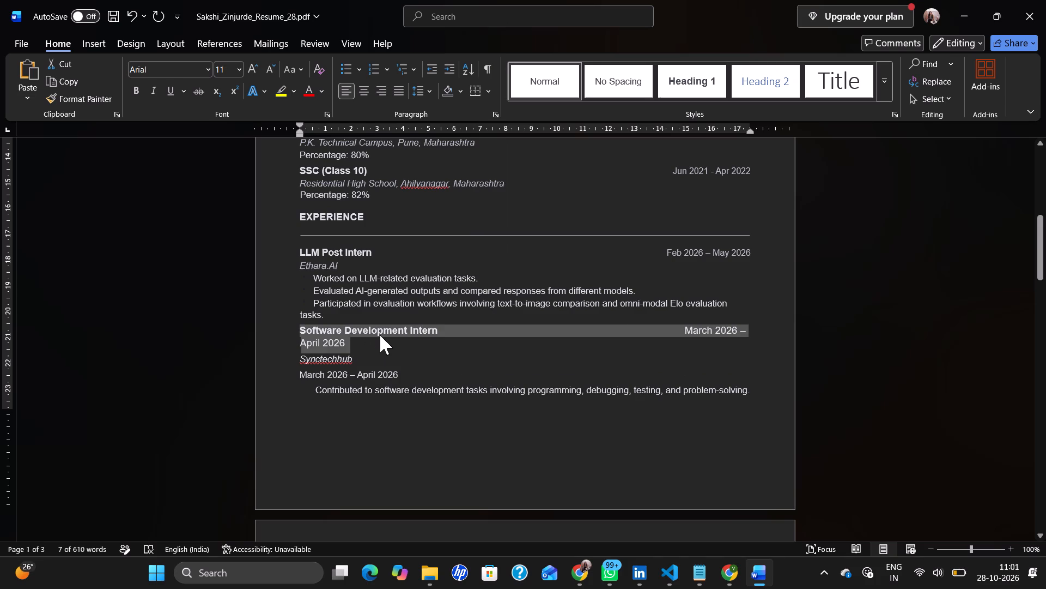
{"action": "left_click", "coordinate": [380, 335]}
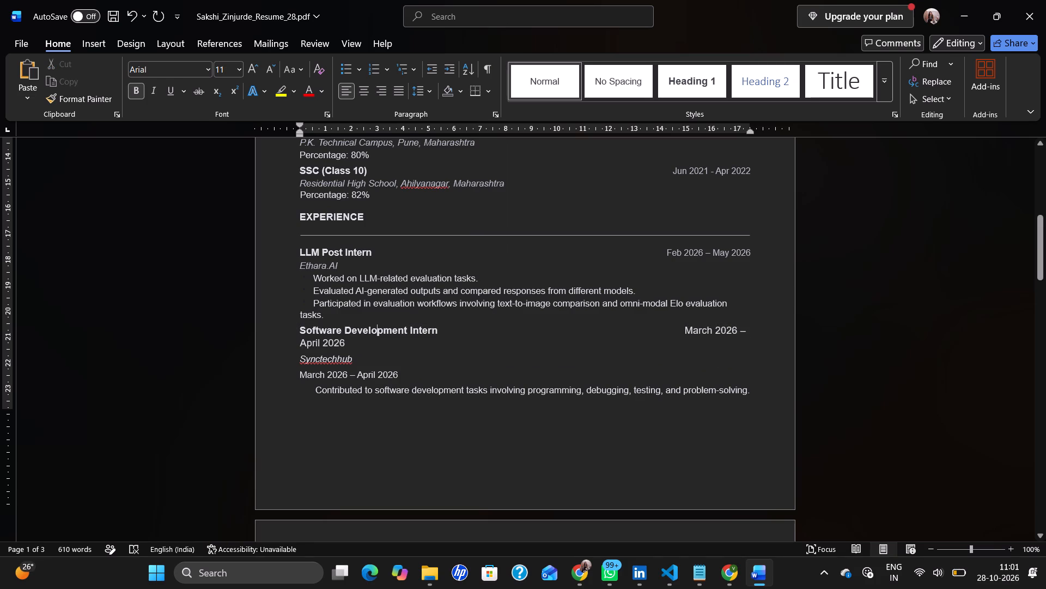
Check the font size of the "Feb 2026 – May 2026" date and set the "Software Development Intern" line's date to size 9.
{"action": "left_click_drag", "start_coordinate": [296, 341], "coordinate": [443, 347]}
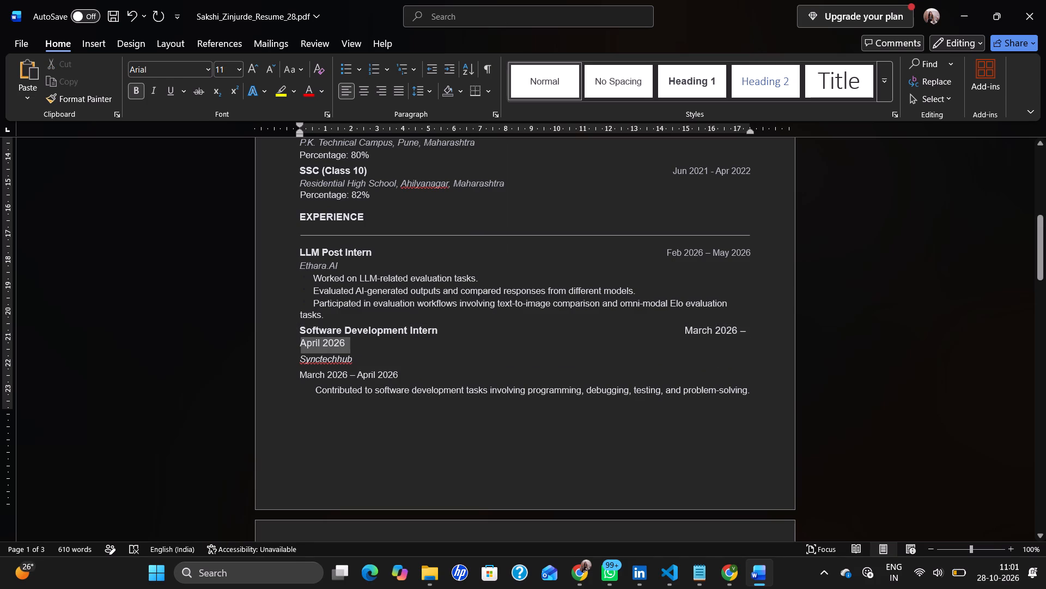
{"action": "left_click_drag", "start_coordinate": [443, 347], "coordinate": [579, 342]}
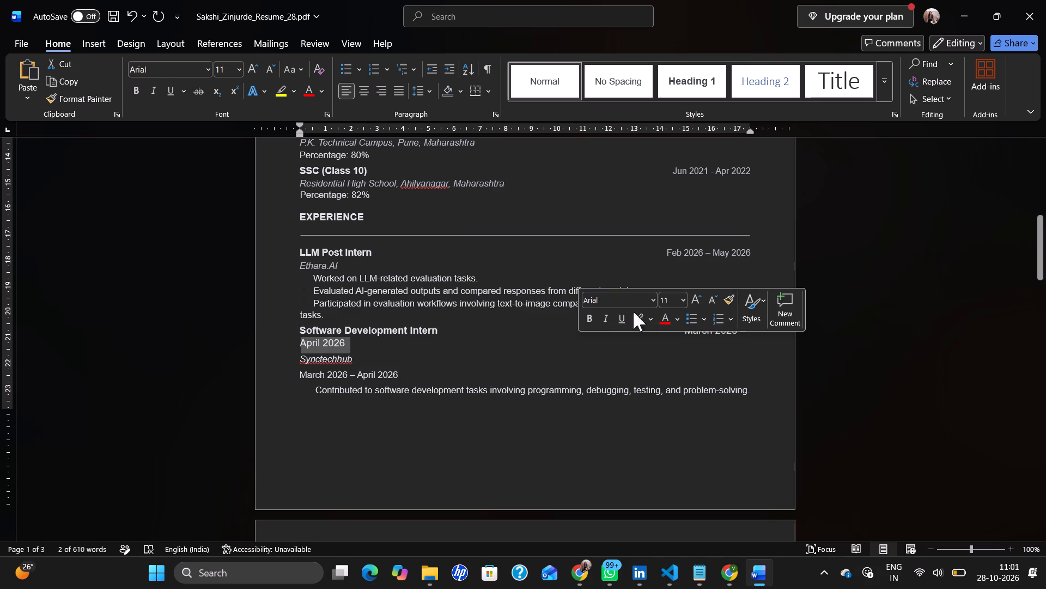
{"action": "left_click", "coordinate": [390, 351]}
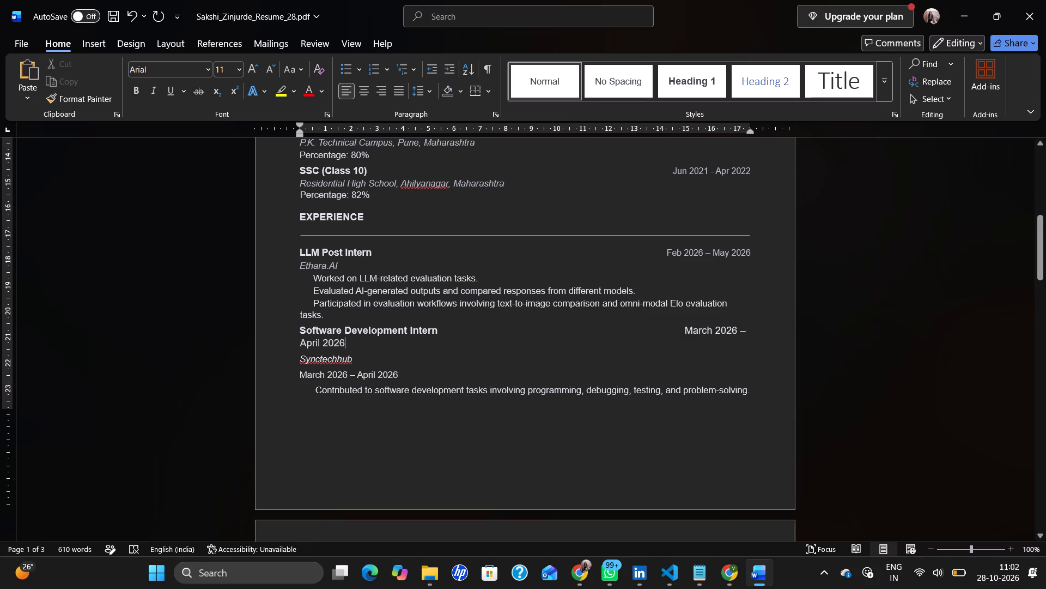
{"action": "double_click", "coordinate": [679, 254]}
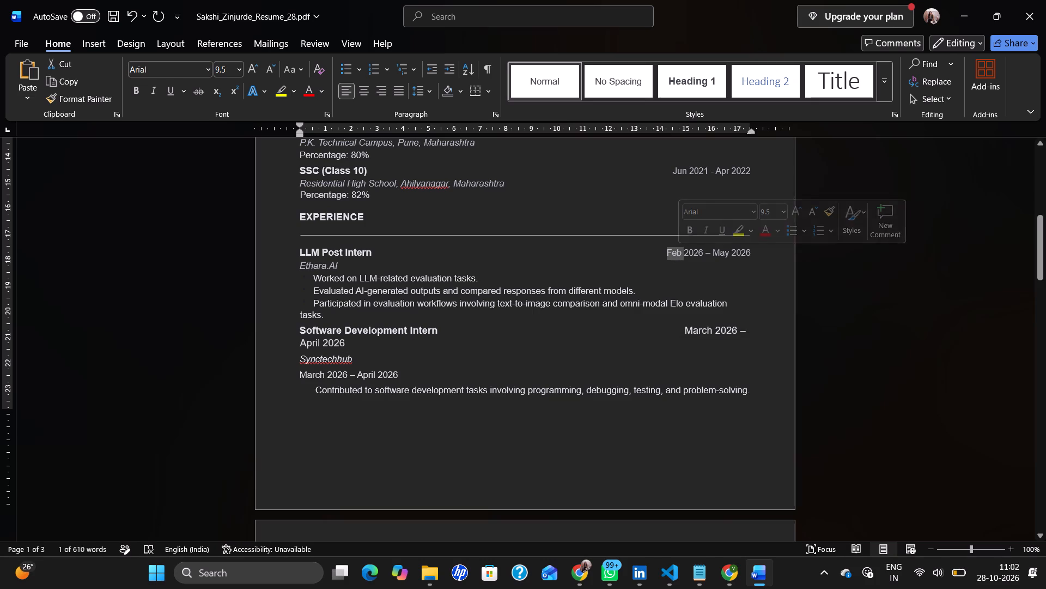
{"action": "left_click", "coordinate": [633, 254]}
{"action": "left_click", "coordinate": [305, 341]}
{"action": "left_click_drag", "start_coordinate": [305, 341], "coordinate": [425, 346]}
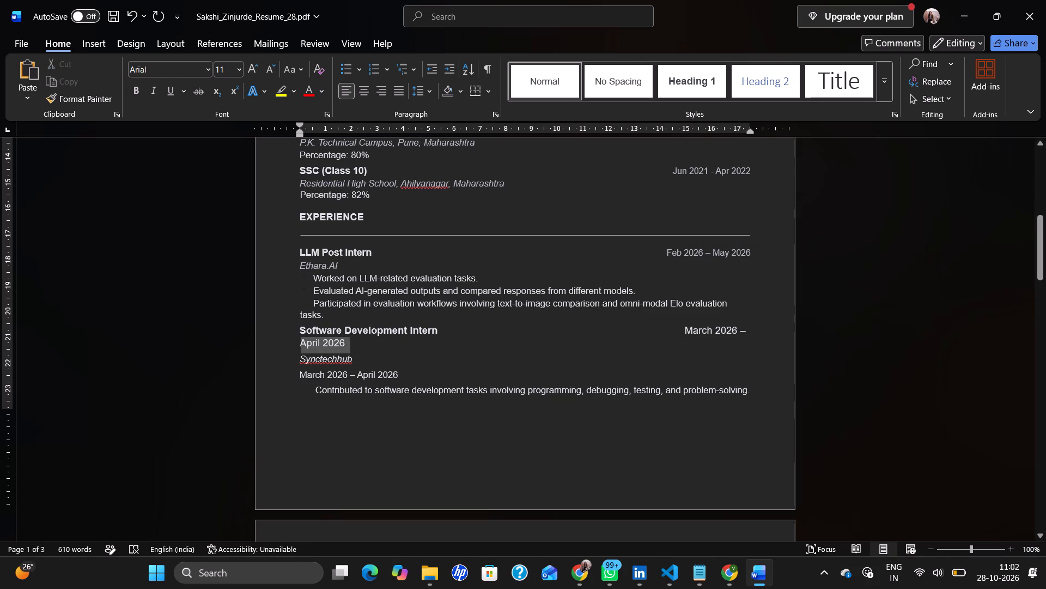
{"action": "left_click_drag", "start_coordinate": [425, 346], "coordinate": [445, 346]}
{"action": "left_click", "coordinate": [445, 346]}
{"action": "left_click_drag", "start_coordinate": [680, 332], "coordinate": [700, 348]}
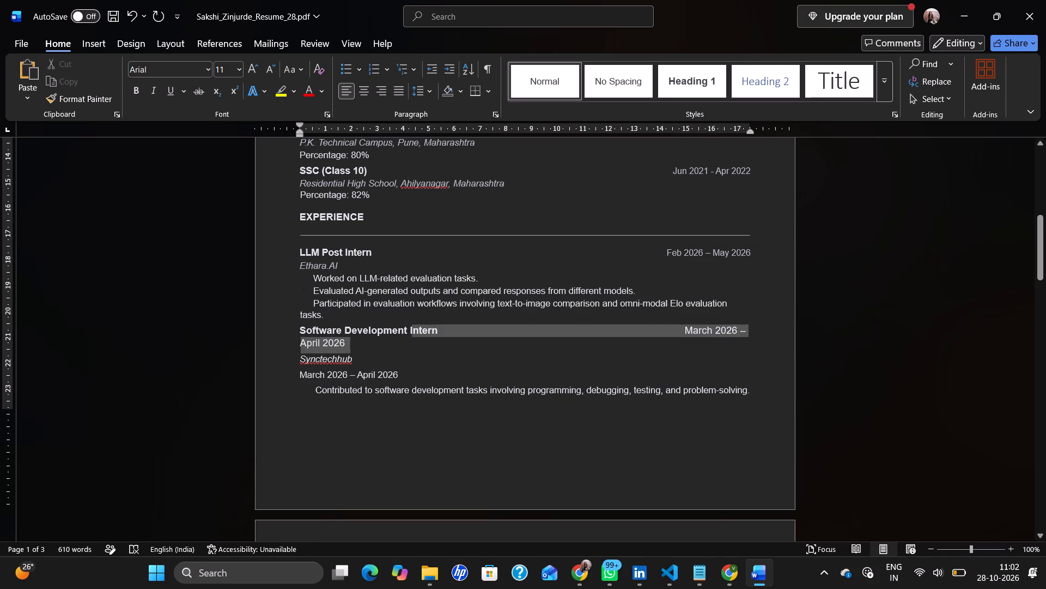
{"action": "left_click_drag", "start_coordinate": [700, 348], "coordinate": [690, 333]}
{"action": "left_click", "coordinate": [690, 333]}
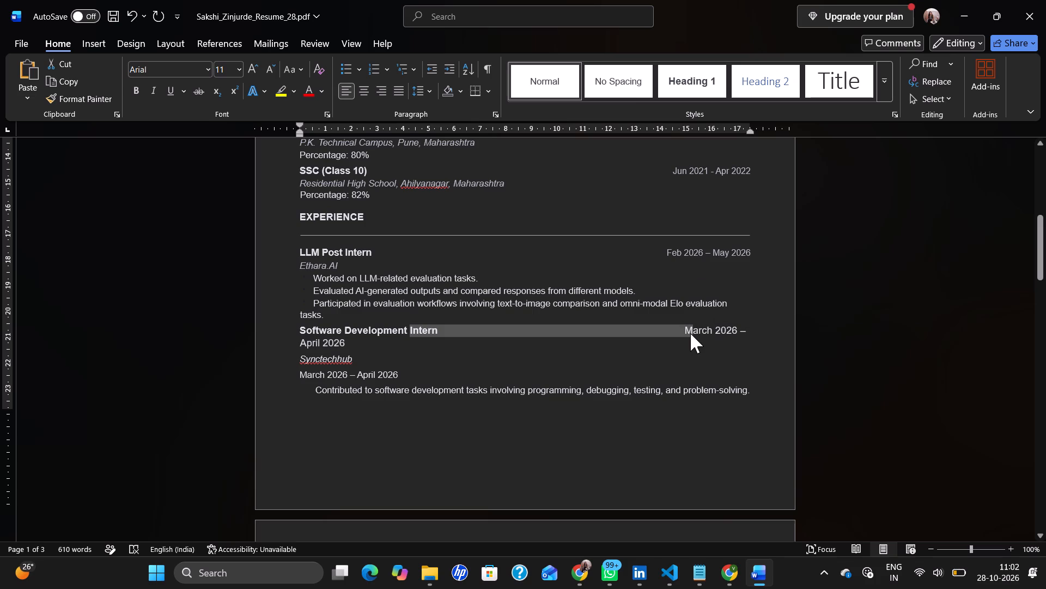
{"action": "left_click_drag", "start_coordinate": [687, 331], "coordinate": [709, 346]}
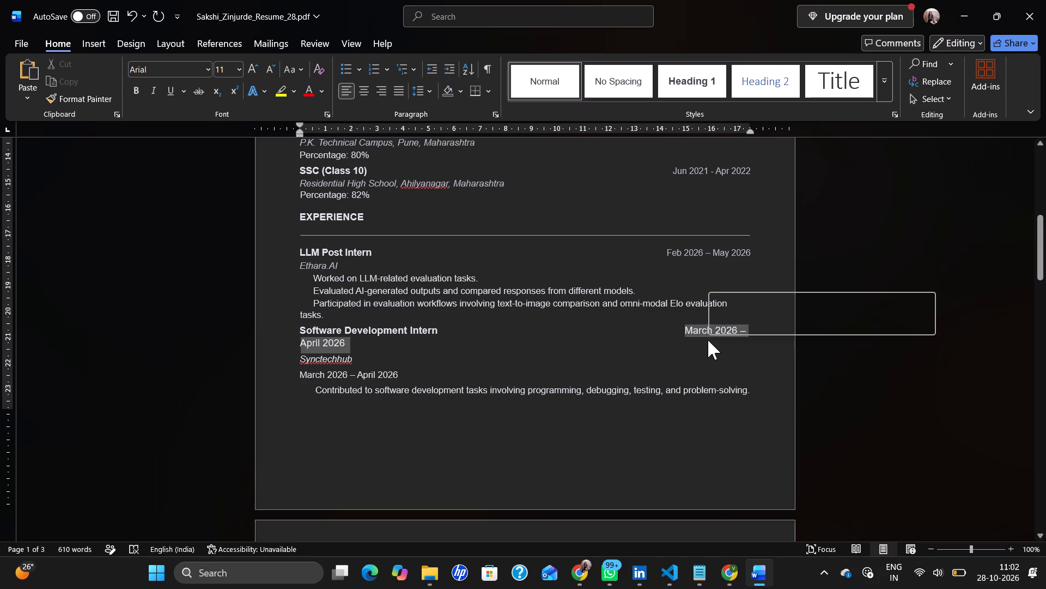
{"action": "double_click", "coordinate": [812, 308]}
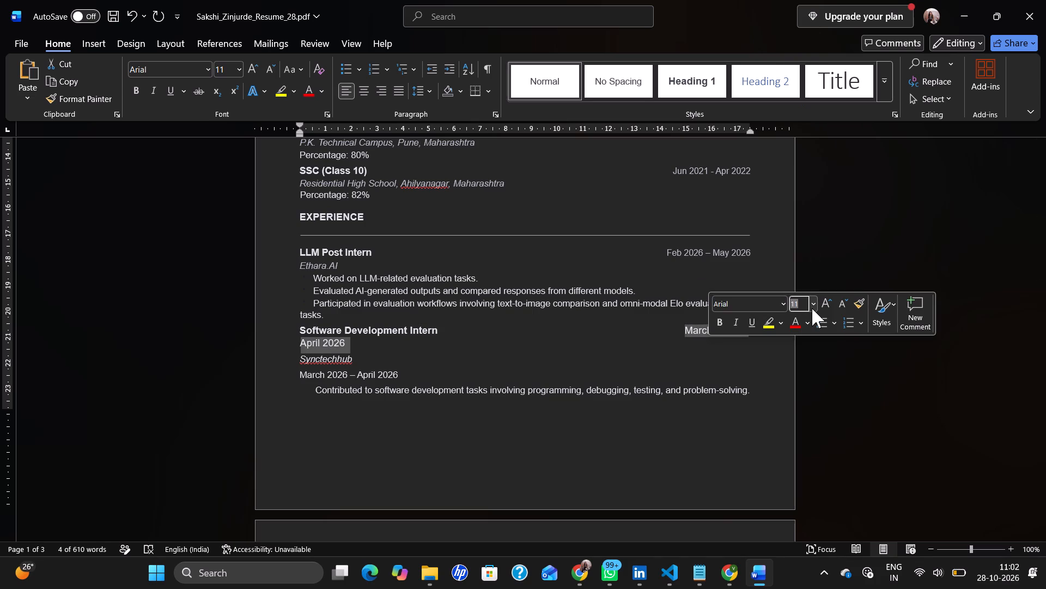
{"action": "left_click", "coordinate": [812, 308]}
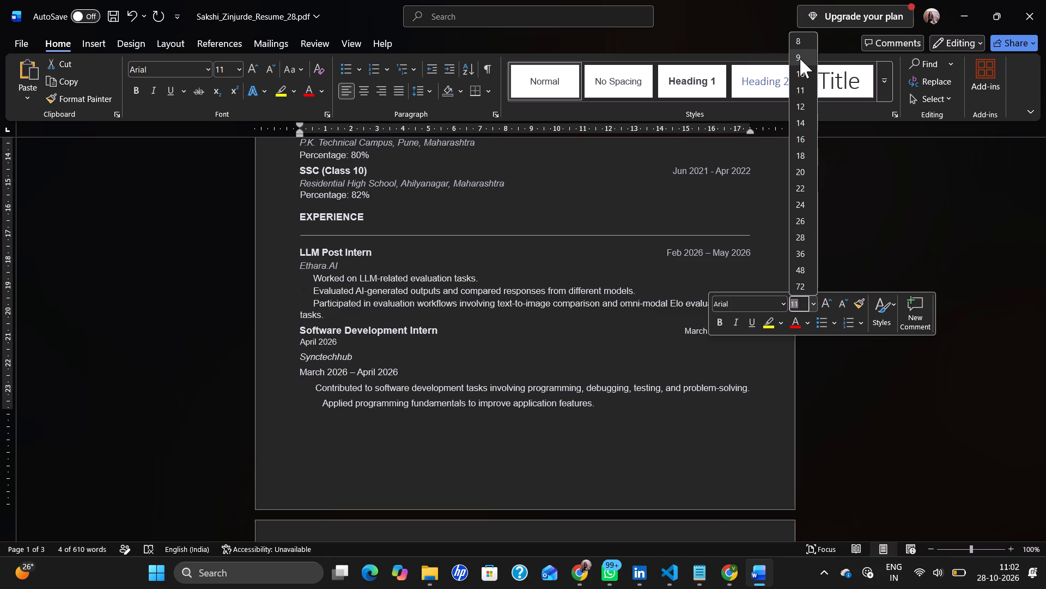
{"action": "left_click", "coordinate": [800, 58]}
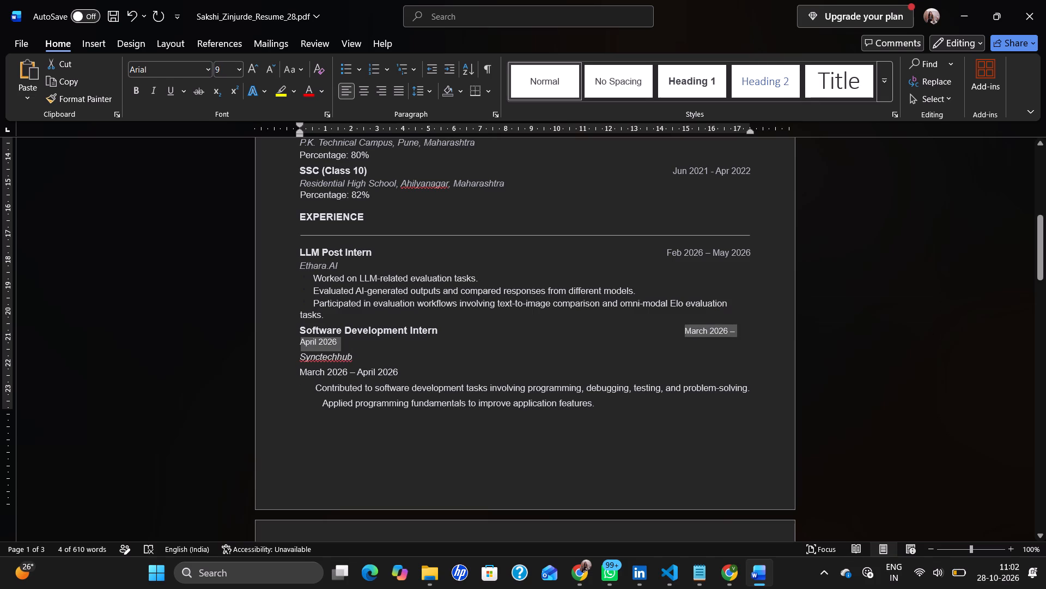
Delete extra spaces before the "March 2026 – April 2026" date so it fits on the "Software Development Intern" line.
{"action": "left_click", "coordinate": [311, 345]}
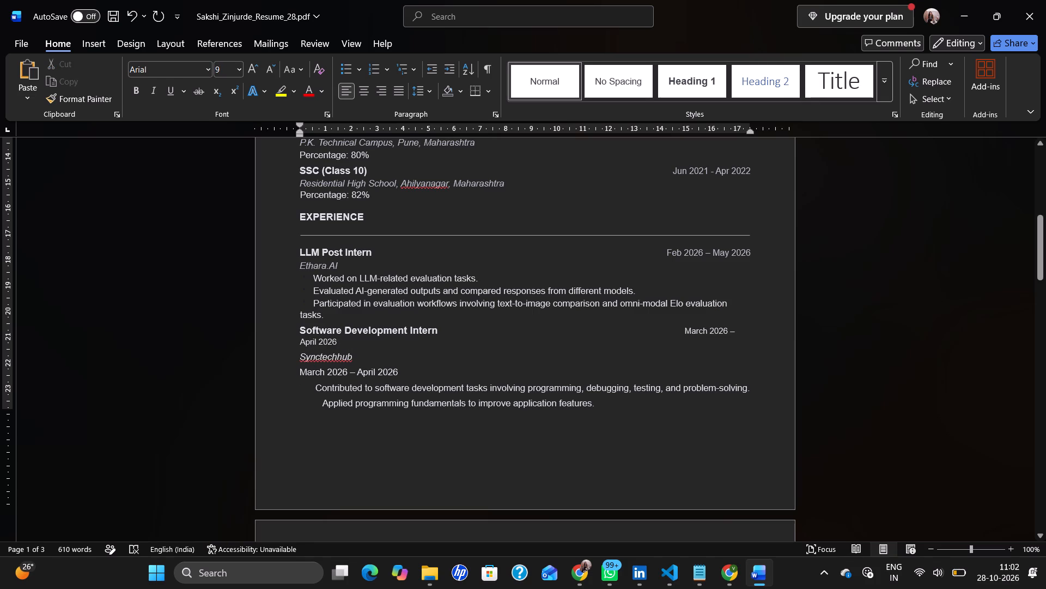
{"action": "left_click", "coordinate": [678, 328]}
{"action": "key", "text": "BackSpace"}
{"action": "key", "text": "BackSpace"}
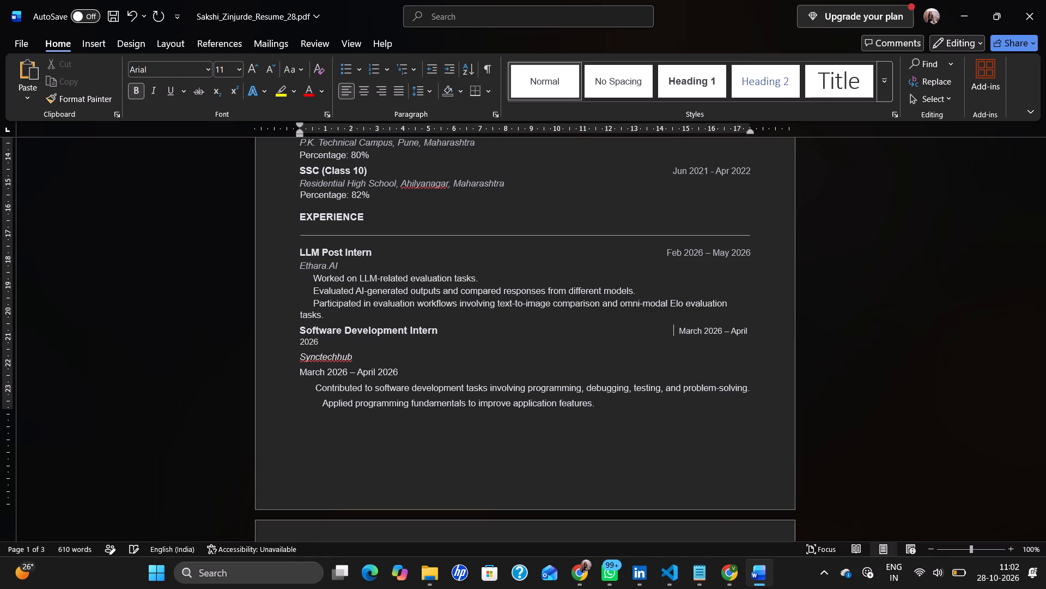
{"action": "key", "text": "BackSpace"}
{"action": "key", "text": "BackSpace"}
{"action": "key", "text": "BackSpace"}
{"action": "key", "text": "BackSpace"}
{"action": "key", "text": "BackSpace"}
{"action": "key", "text": "BackSpace"}
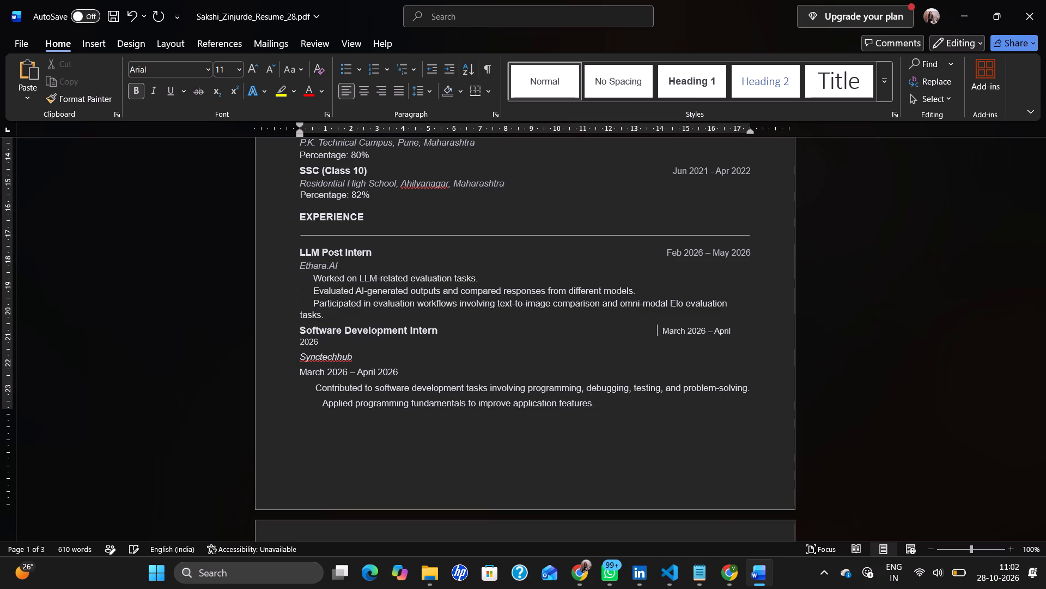
{"action": "key", "text": "BackSpace"}
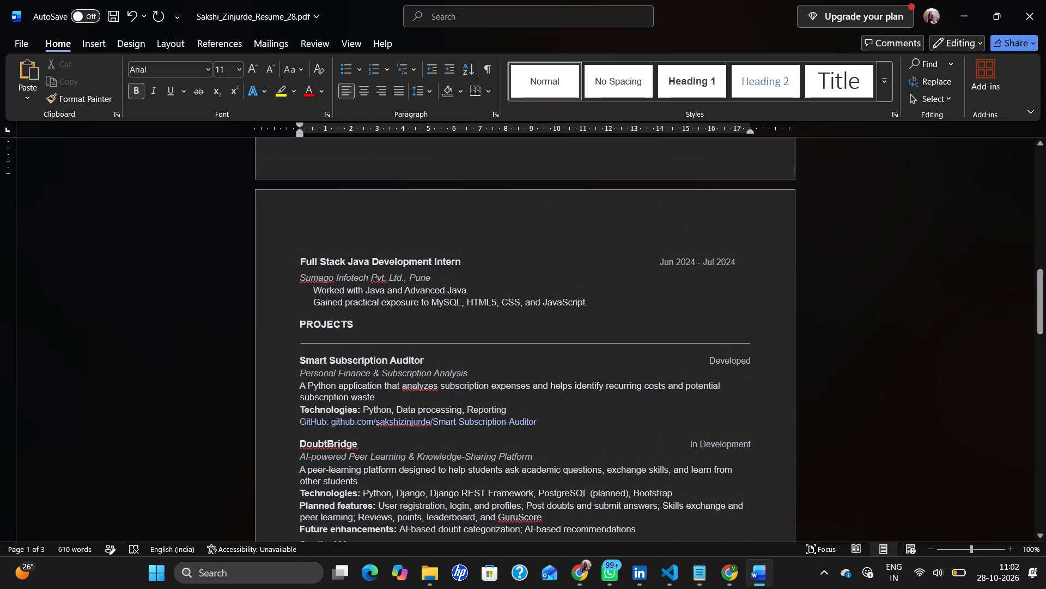
Review the whole resume, examining the layout and page breaks from Education and Experience through Projects, Technical Skills, Certifications and Achievements.
{"action": "scroll", "coordinate": [502, 404], "scroll_direction": "down", "scroll_amount": 1}
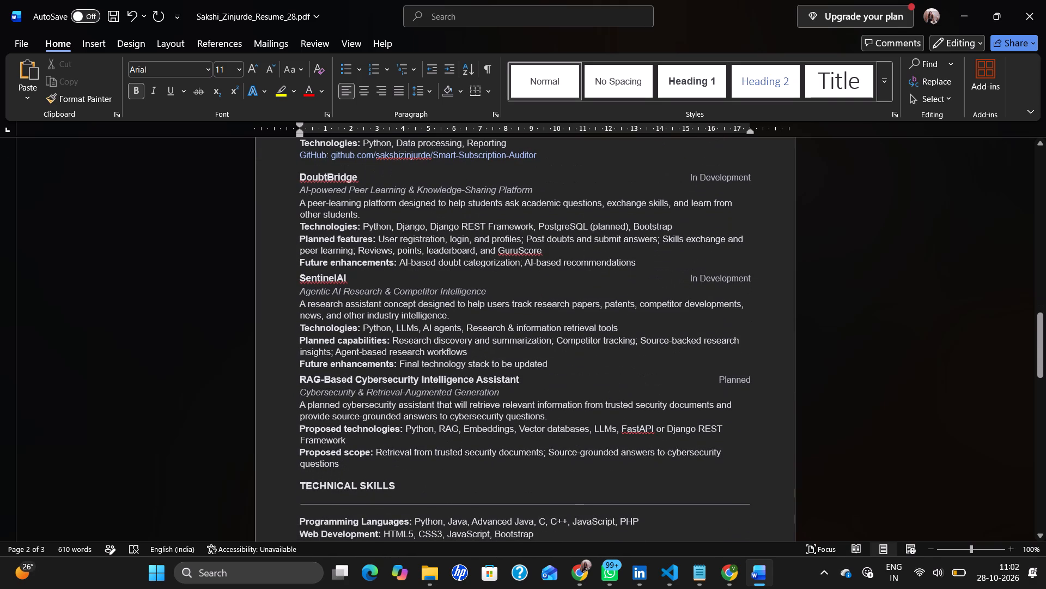
{"action": "scroll", "coordinate": [426, 388], "scroll_direction": "down", "scroll_amount": 2}
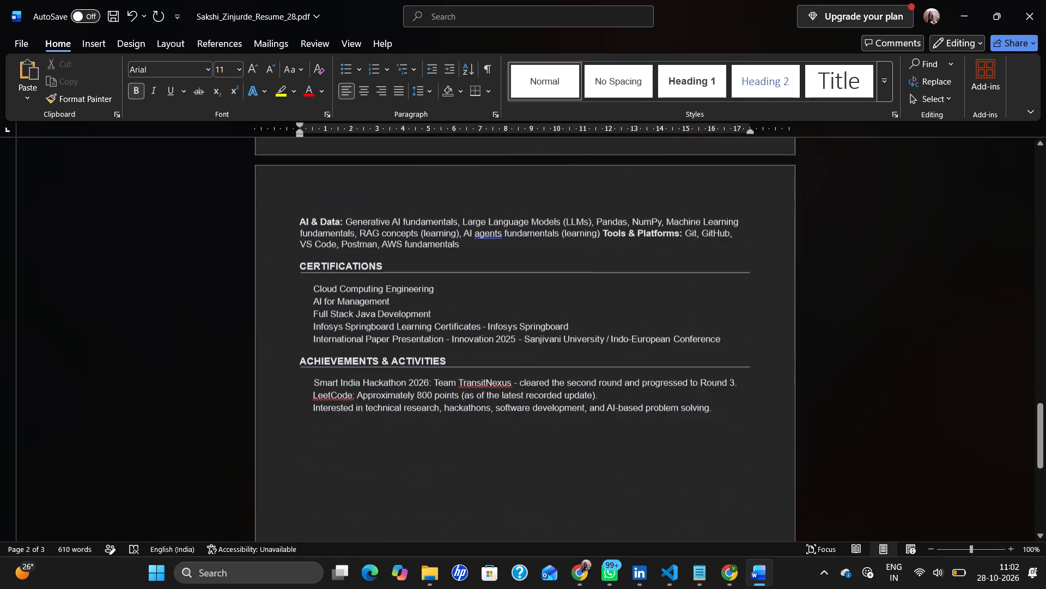
{"action": "scroll", "coordinate": [426, 388], "scroll_direction": "down", "scroll_amount": 1}
{"action": "scroll", "coordinate": [426, 388], "scroll_direction": "up", "scroll_amount": 1}
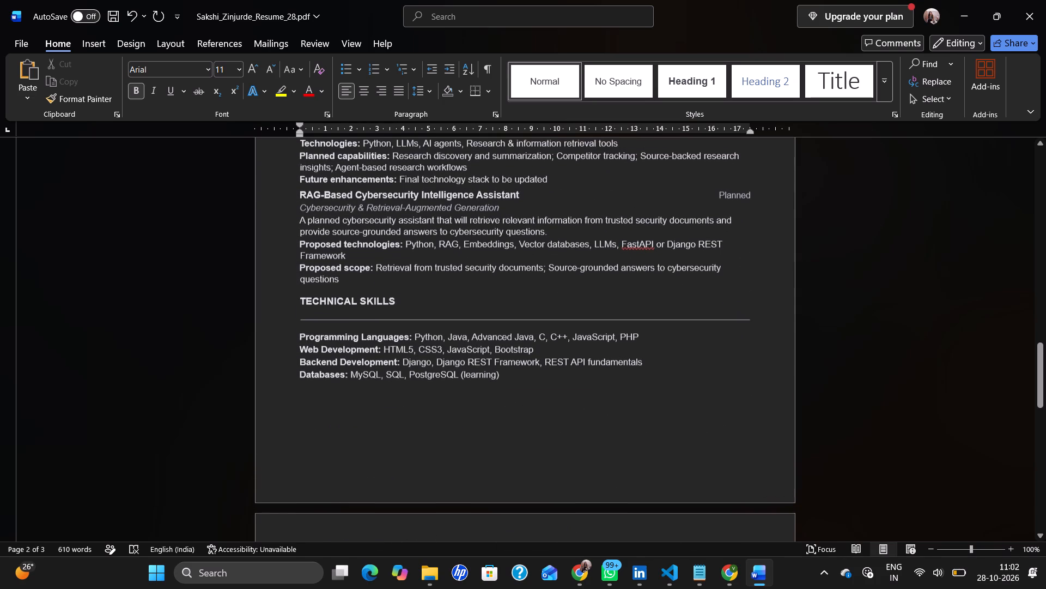
{"action": "scroll", "coordinate": [426, 388], "scroll_direction": "up", "scroll_amount": 1}
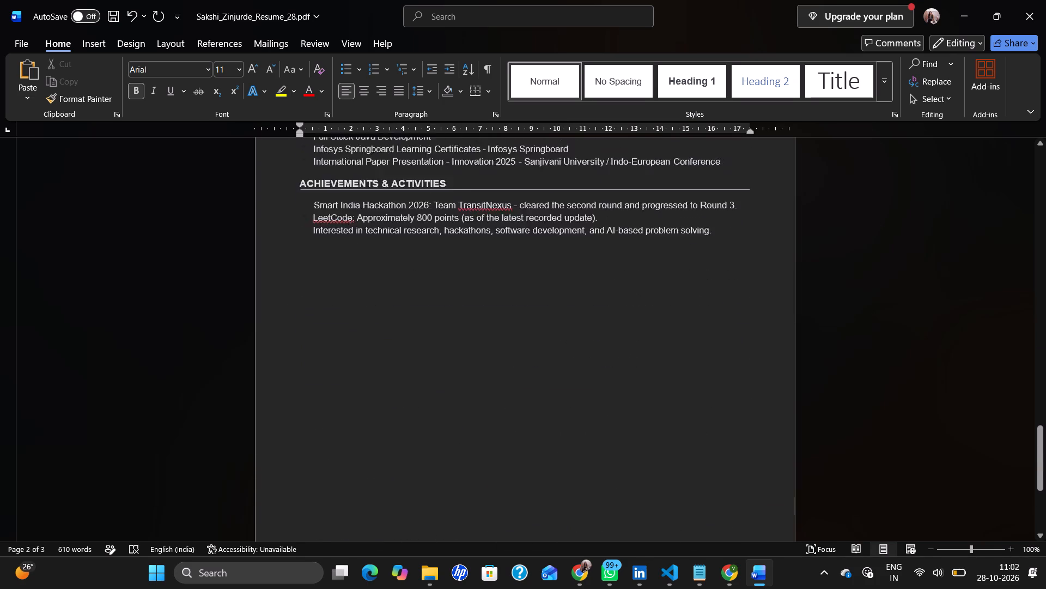
{"action": "scroll", "coordinate": [297, 308], "scroll_direction": "up", "scroll_amount": 8}
{"action": "scroll", "coordinate": [370, 396], "scroll_direction": "down", "scroll_amount": 1}
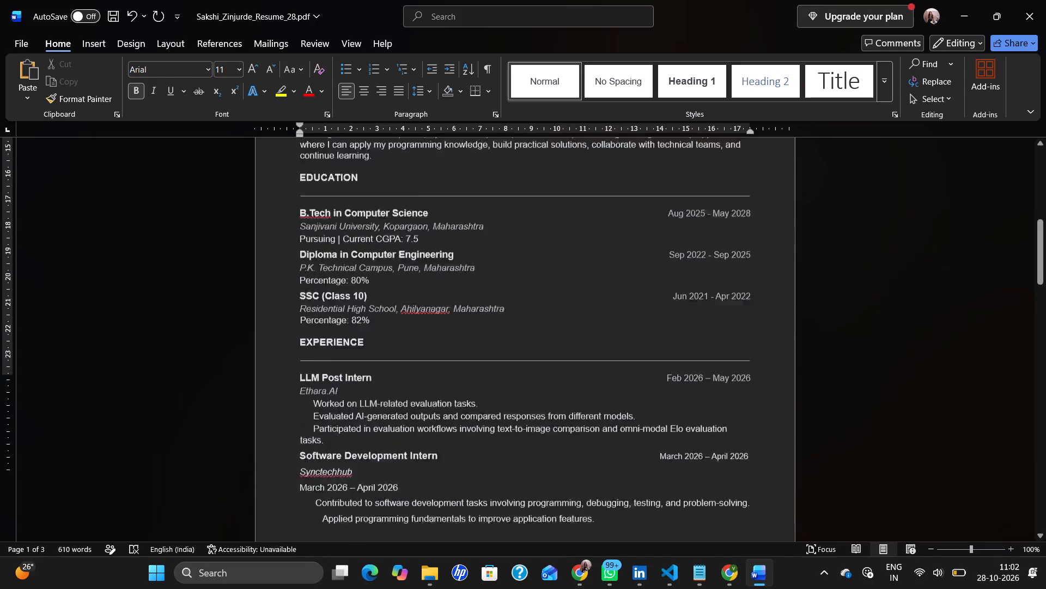
{"action": "scroll", "coordinate": [370, 396], "scroll_direction": "down", "scroll_amount": 2}
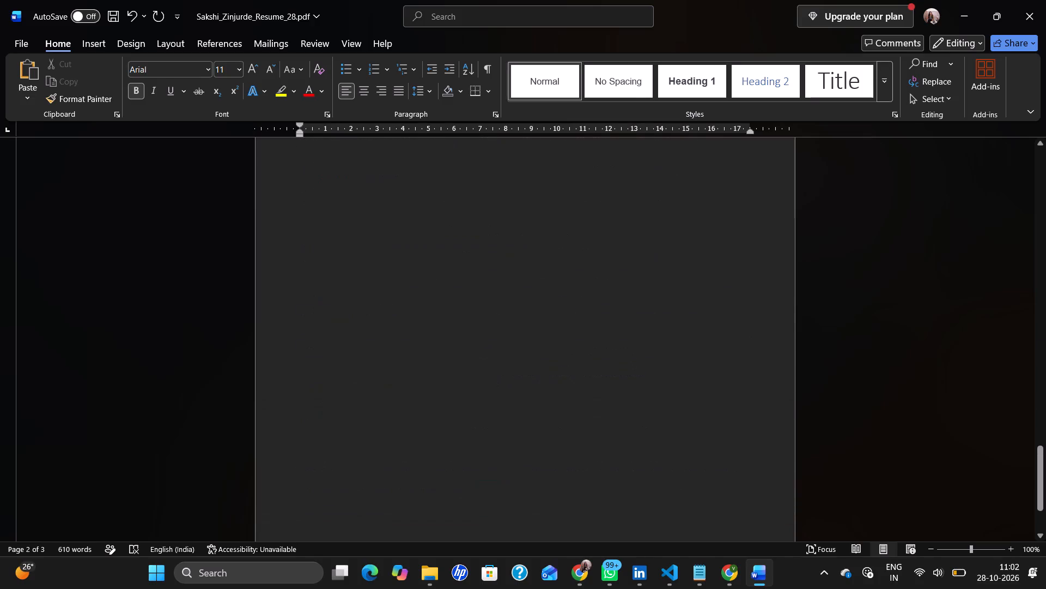
{"action": "scroll", "coordinate": [370, 396], "scroll_direction": "up", "scroll_amount": 1}
{"action": "scroll", "coordinate": [370, 396], "scroll_direction": "down", "scroll_amount": 2}
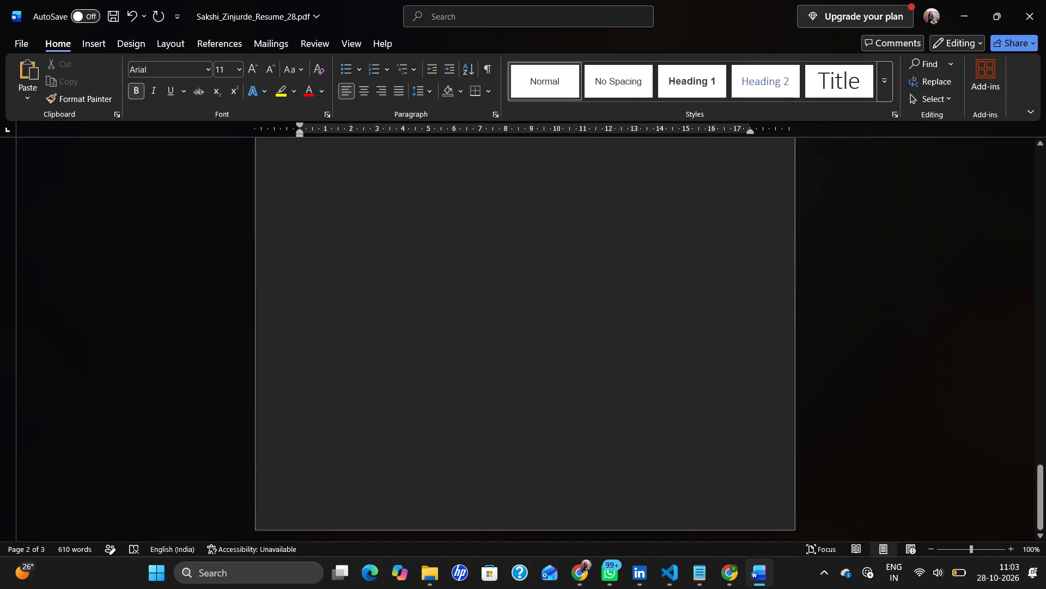
{"action": "scroll", "coordinate": [370, 396], "scroll_direction": "up", "scroll_amount": 4}
{"action": "scroll", "coordinate": [370, 396], "scroll_direction": "down", "scroll_amount": 1}
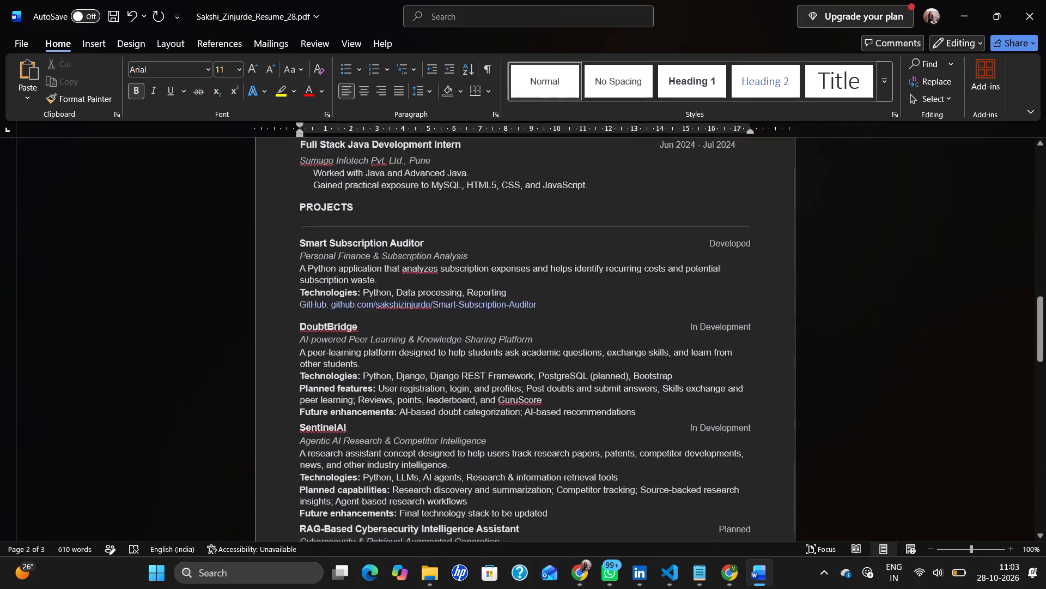
{"action": "scroll", "coordinate": [370, 396], "scroll_direction": "down", "scroll_amount": 2}
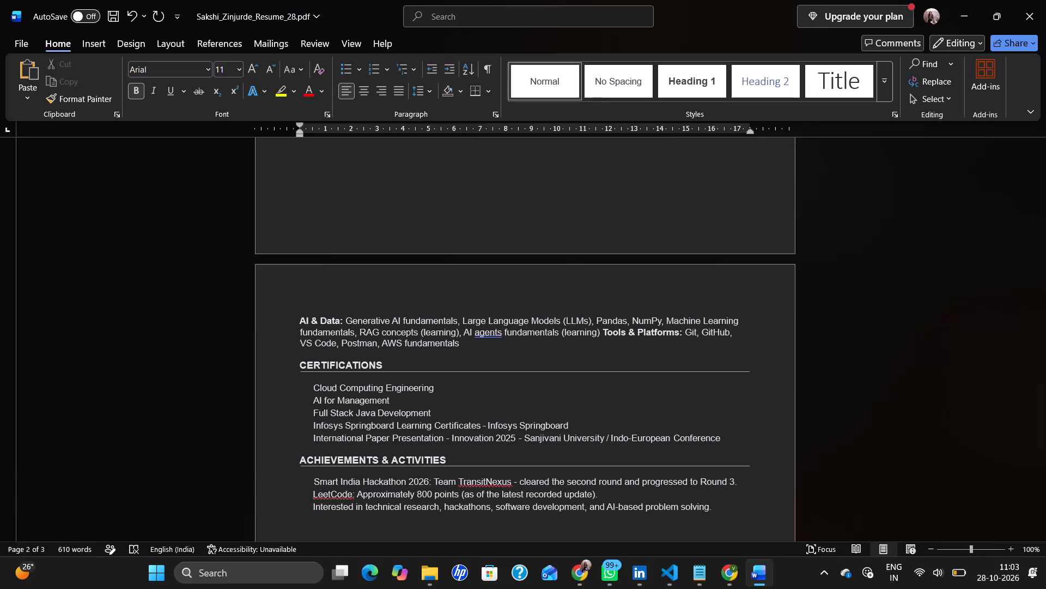
{"action": "scroll", "coordinate": [376, 408], "scroll_direction": "down", "scroll_amount": 1}
{"action": "scroll", "coordinate": [376, 408], "scroll_direction": "up", "scroll_amount": 1}
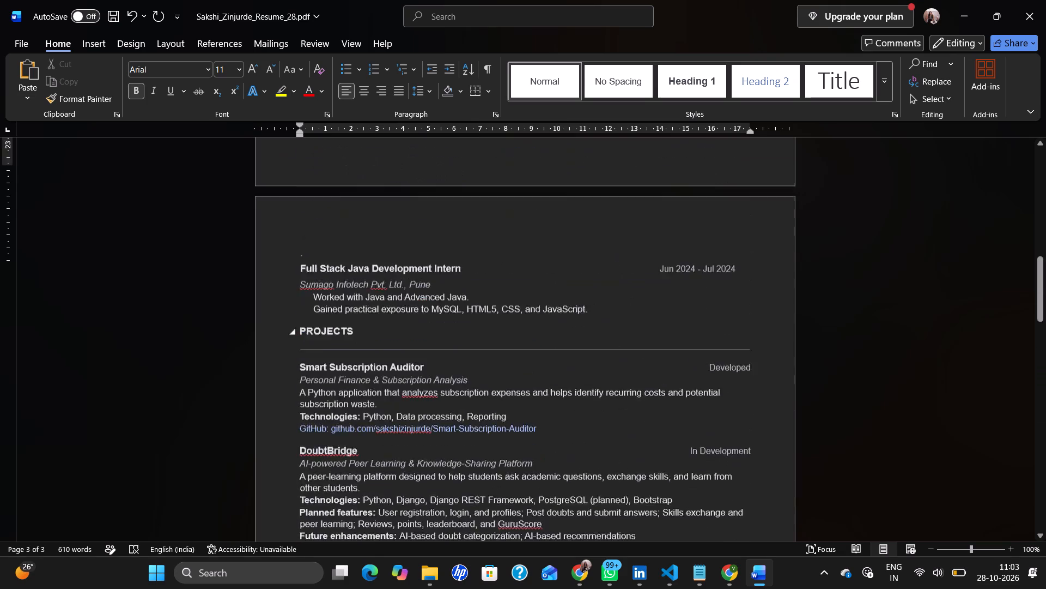
{"action": "scroll", "coordinate": [376, 408], "scroll_direction": "down", "scroll_amount": 2}
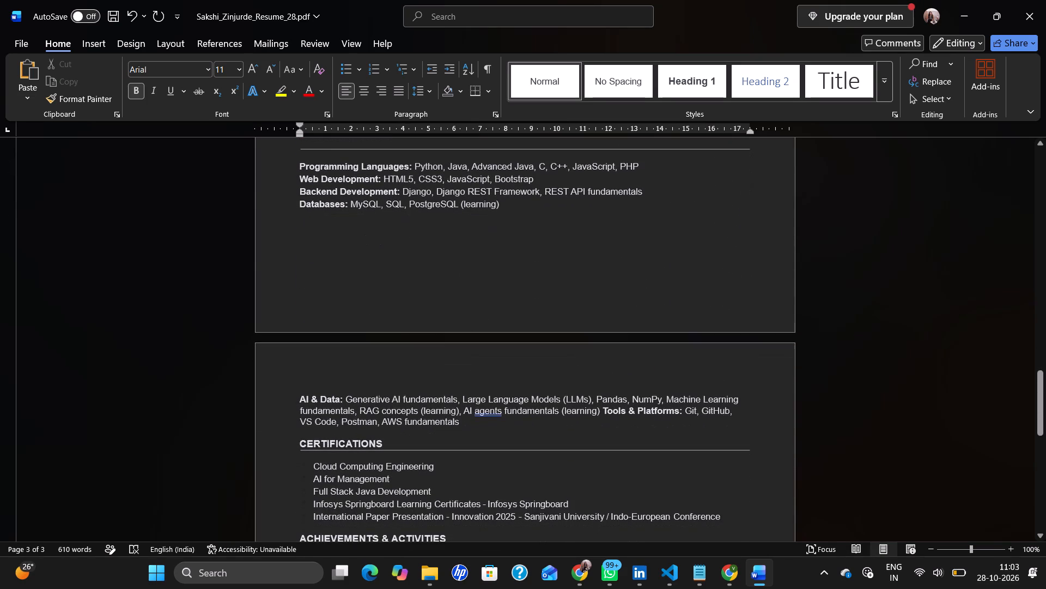
Copy the whole Technical Skills section, heading included, and paste it on a new line between Career Objective and Education.
{"action": "left_click_drag", "start_coordinate": [460, 426], "coordinate": [264, 368]}
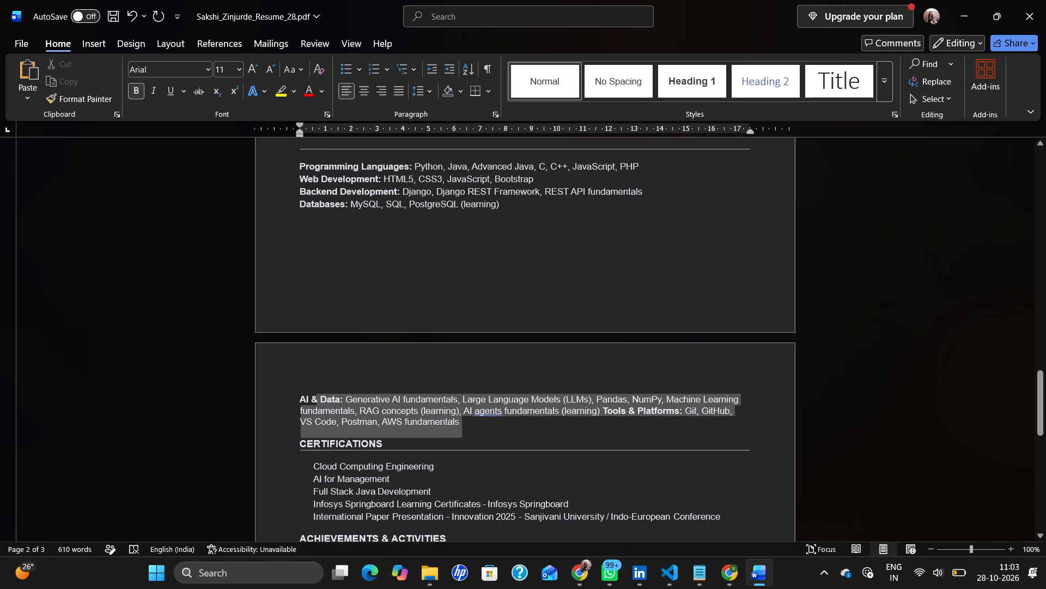
{"action": "left_click_drag", "start_coordinate": [264, 368], "coordinate": [260, 179]}
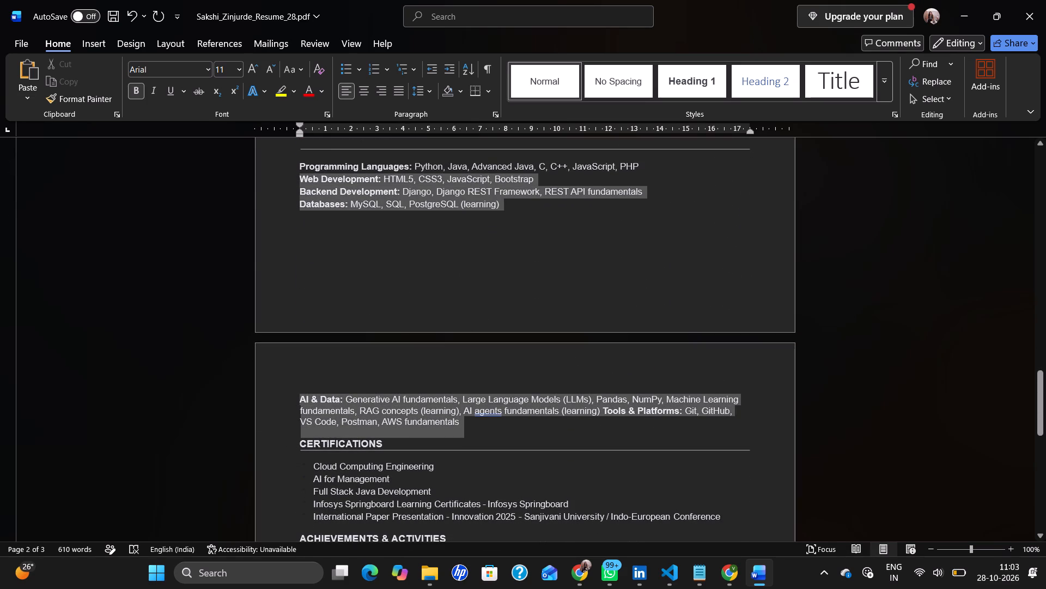
{"action": "left_click_drag", "start_coordinate": [260, 179], "coordinate": [261, 230]}
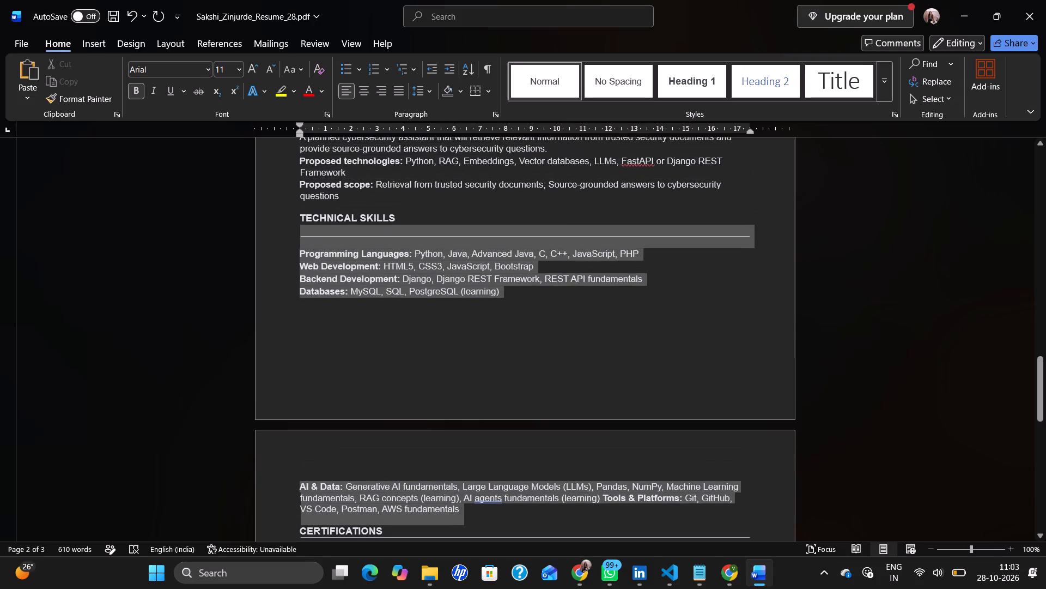
{"action": "left_click_drag", "start_coordinate": [261, 230], "coordinate": [261, 219]}
{"action": "key", "text": "ctrl+c"}
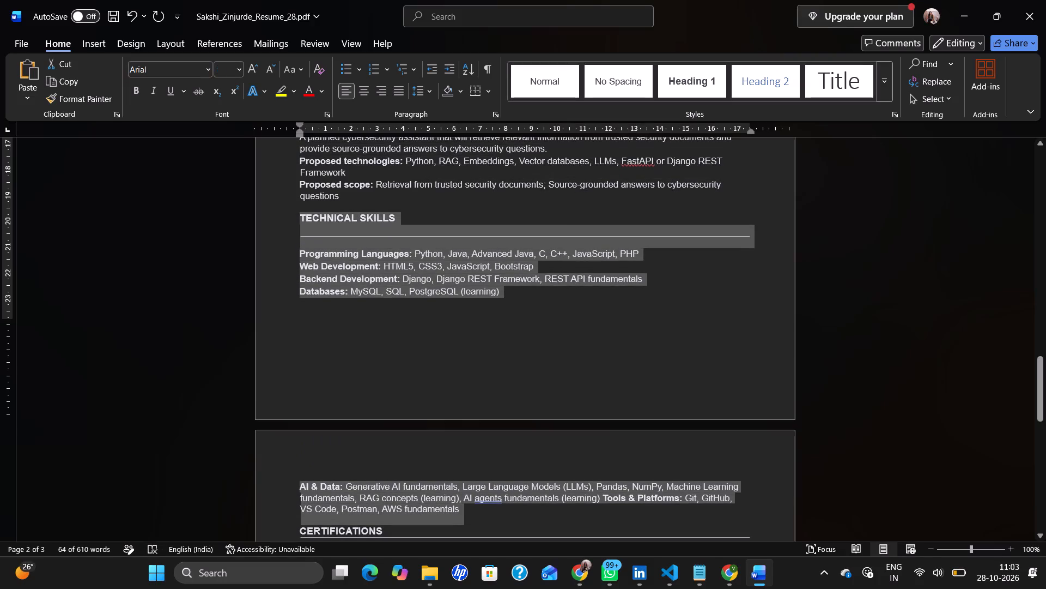
{"action": "left_click", "coordinate": [320, 249]}
{"action": "scroll", "coordinate": [320, 249], "scroll_direction": "up", "scroll_amount": 2}
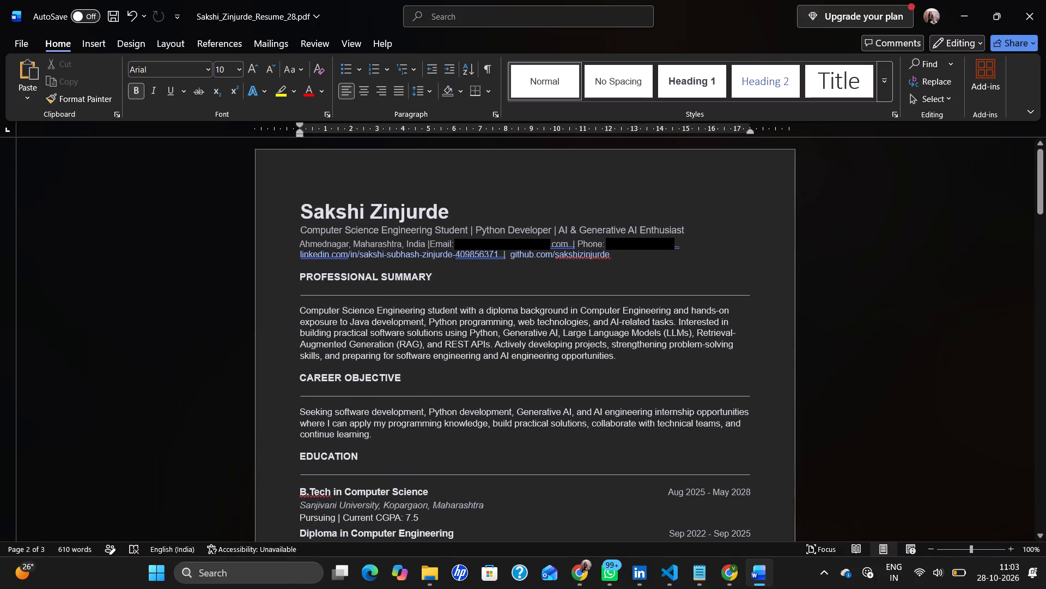
{"action": "scroll", "coordinate": [417, 395], "scroll_direction": "down", "scroll_amount": 1}
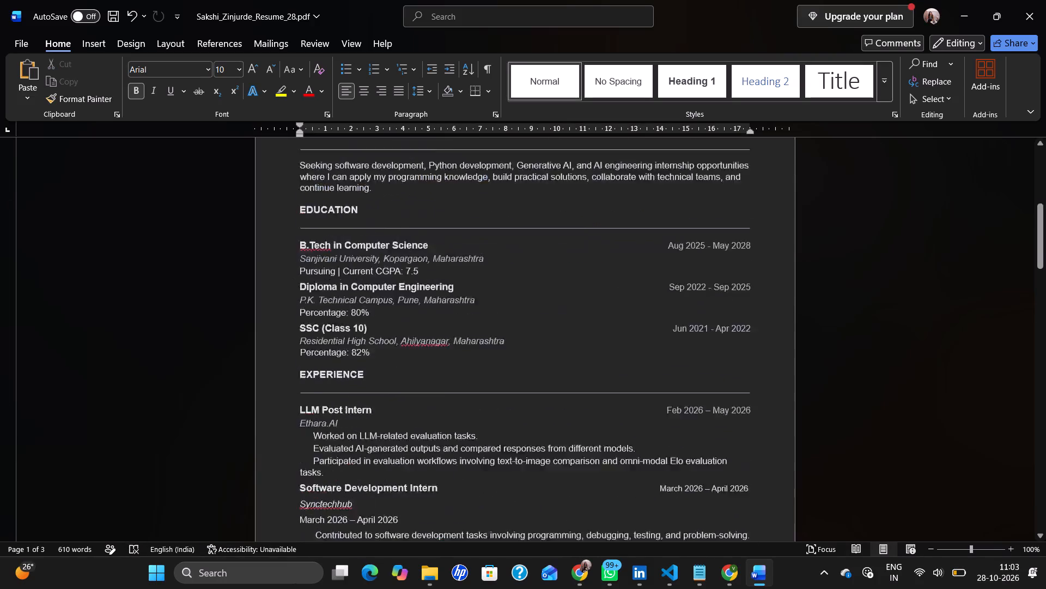
{"action": "scroll", "coordinate": [417, 395], "scroll_direction": "down", "scroll_amount": 1}
{"action": "scroll", "coordinate": [417, 395], "scroll_direction": "up", "scroll_amount": 1}
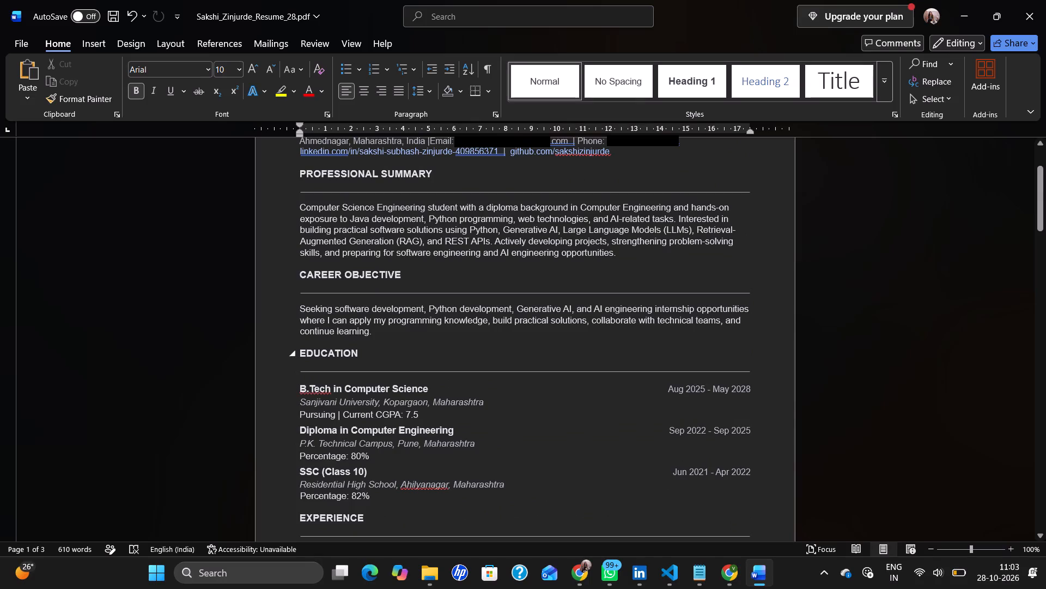
{"action": "left_click", "coordinate": [389, 333]}
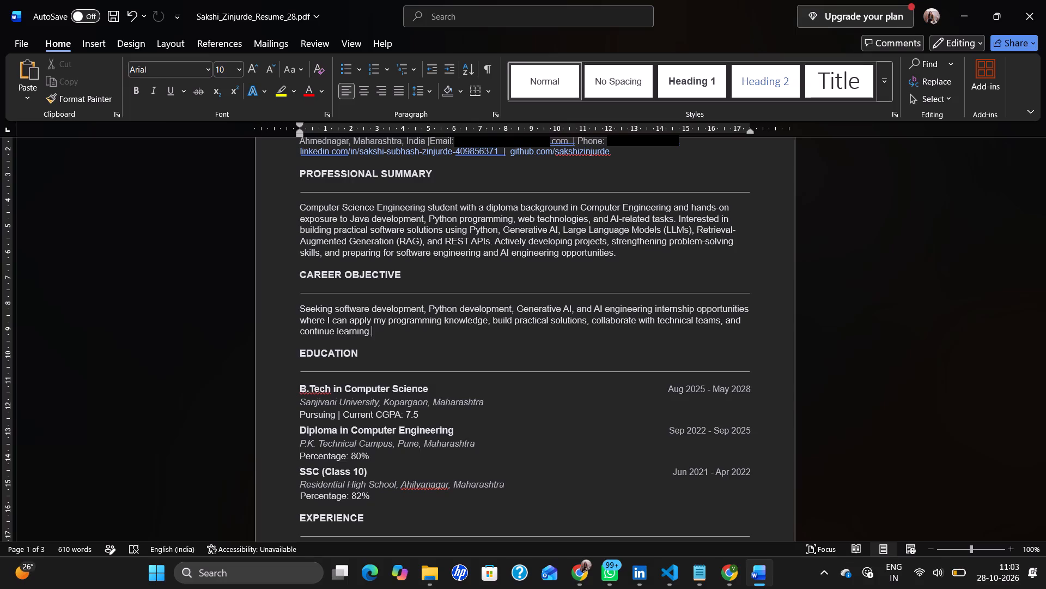
{"action": "key", "text": "Return"}
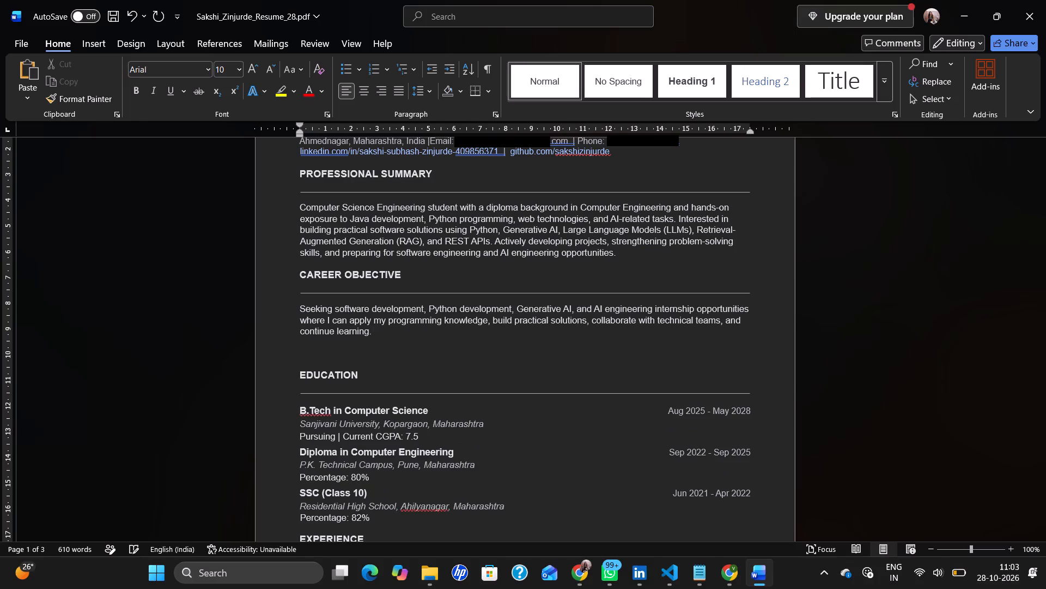
{"action": "key", "text": "ctrl+v"}
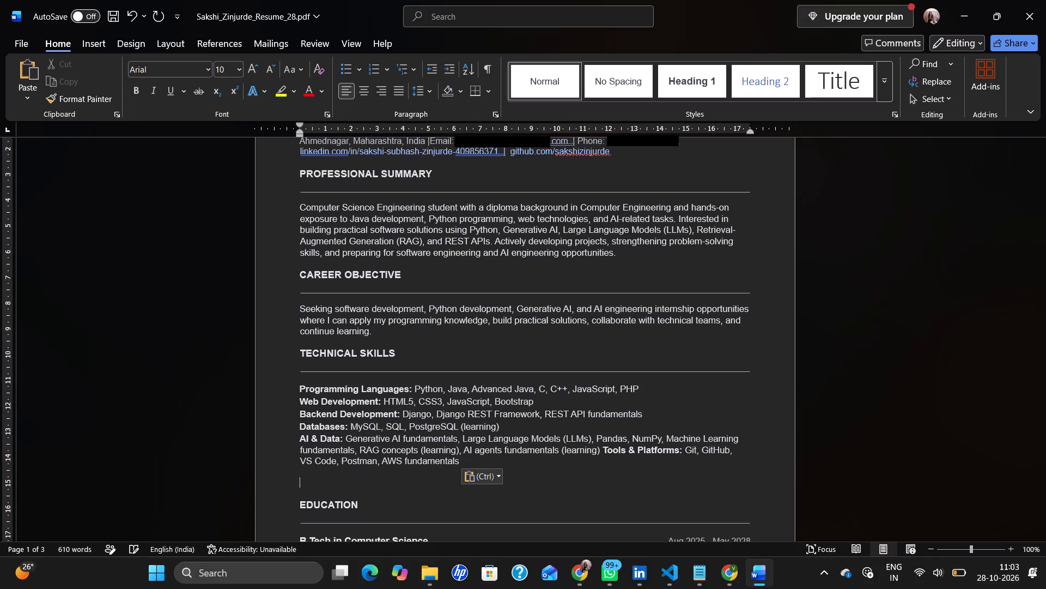
Delete the original Technical Skills section between the last project and Certifications, including its heading and line.
{"action": "scroll", "coordinate": [393, 425], "scroll_direction": "down", "scroll_amount": 13}
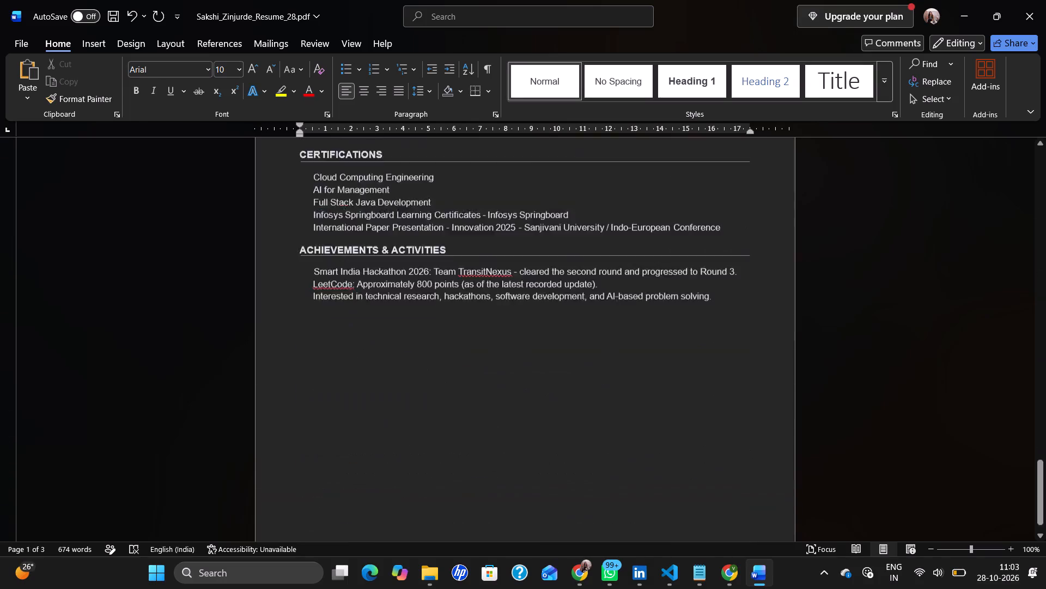
{"action": "scroll", "coordinate": [393, 425], "scroll_direction": "up", "scroll_amount": 1}
{"action": "scroll", "coordinate": [393, 425], "scroll_direction": "down", "scroll_amount": 2}
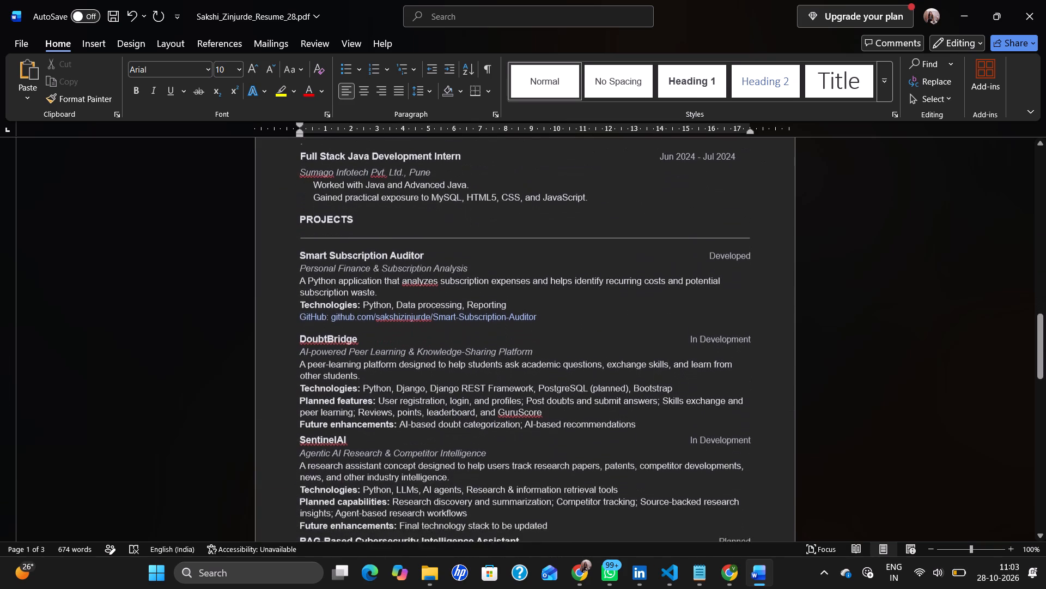
{"action": "scroll", "coordinate": [393, 425], "scroll_direction": "down", "scroll_amount": 1}
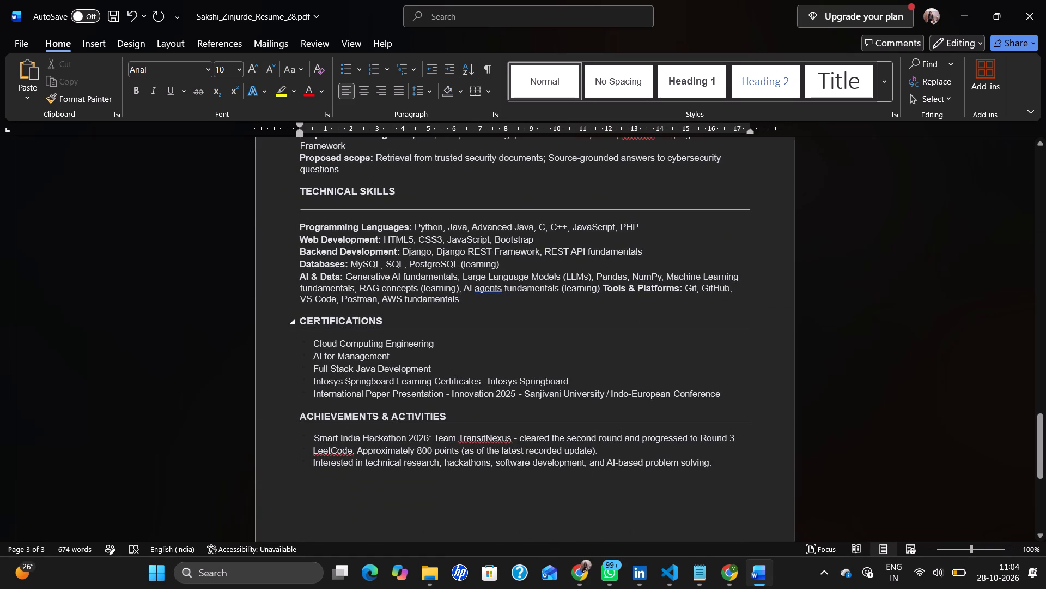
{"action": "left_click_drag", "start_coordinate": [477, 310], "coordinate": [301, 193]}
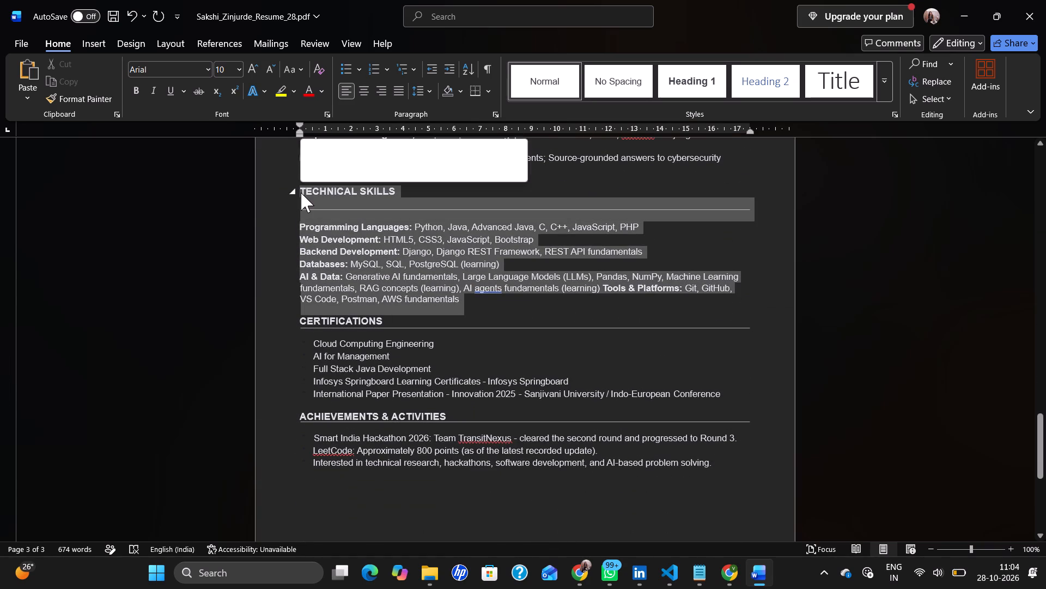
{"action": "key", "text": "BackSpace"}
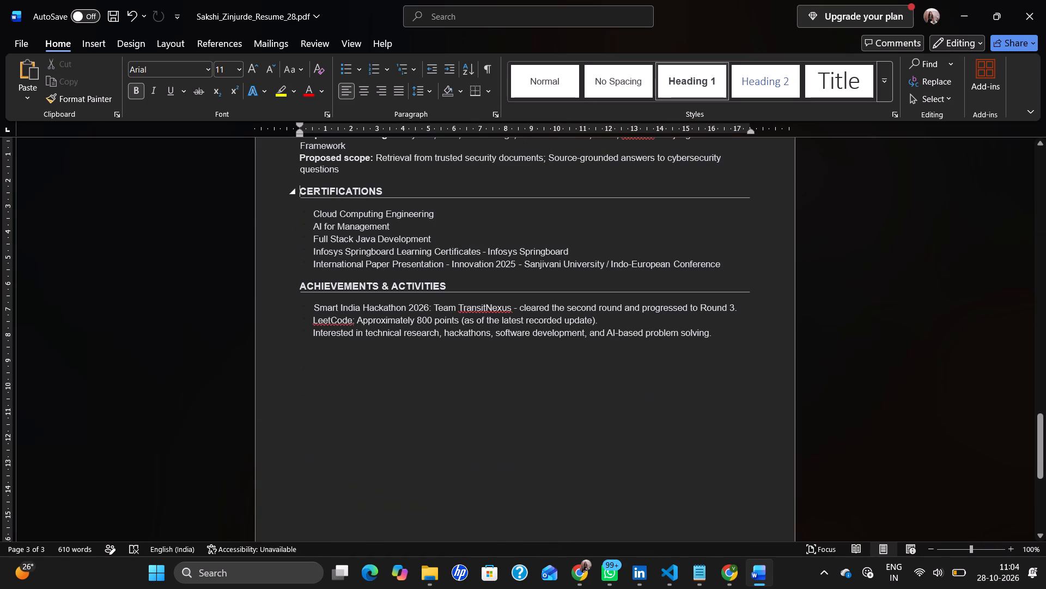
Remove the empty line between the moved Technical Skills section and the Education heading on the first page.
{"action": "scroll", "coordinate": [301, 193], "scroll_direction": "up", "scroll_amount": 2}
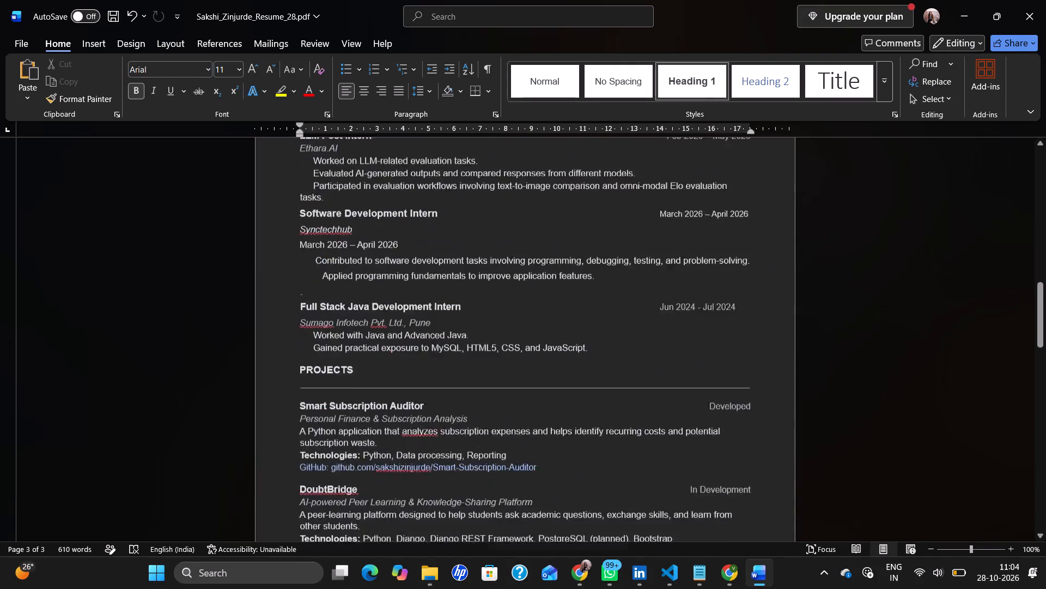
{"action": "scroll", "coordinate": [301, 193], "scroll_direction": "up", "scroll_amount": 2}
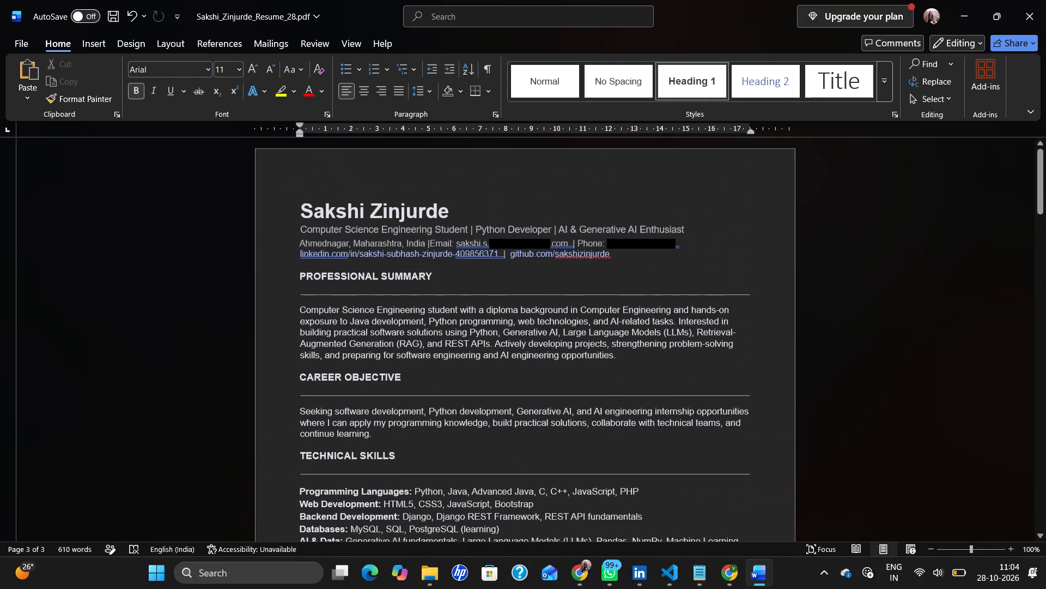
{"action": "scroll", "coordinate": [301, 193], "scroll_direction": "up", "scroll_amount": 1}
{"action": "scroll", "coordinate": [361, 378], "scroll_direction": "down", "scroll_amount": 1}
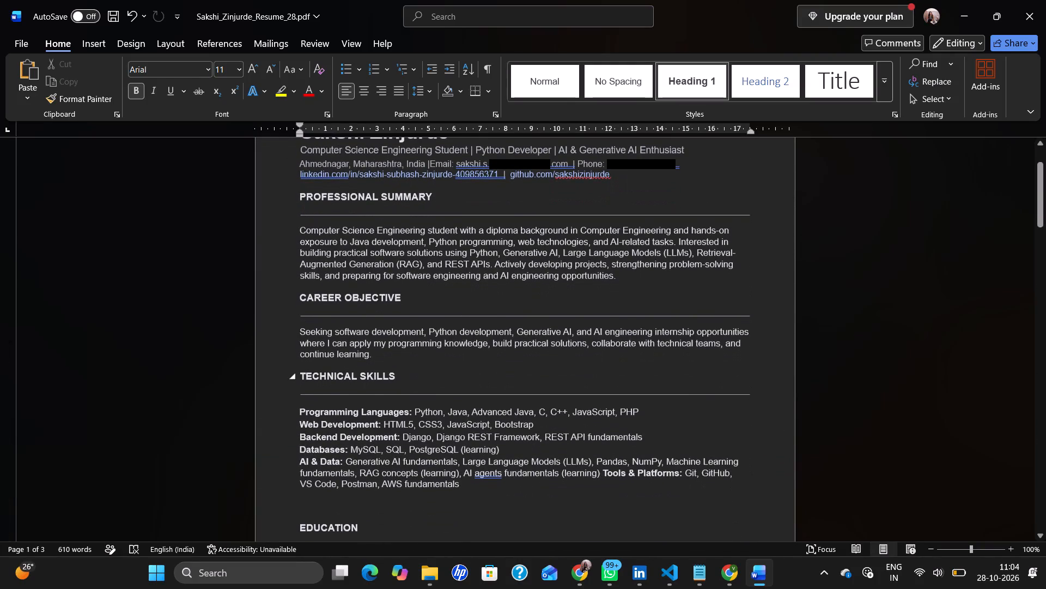
{"action": "scroll", "coordinate": [361, 378], "scroll_direction": "down", "scroll_amount": 1}
{"action": "right_click", "coordinate": [361, 378]}
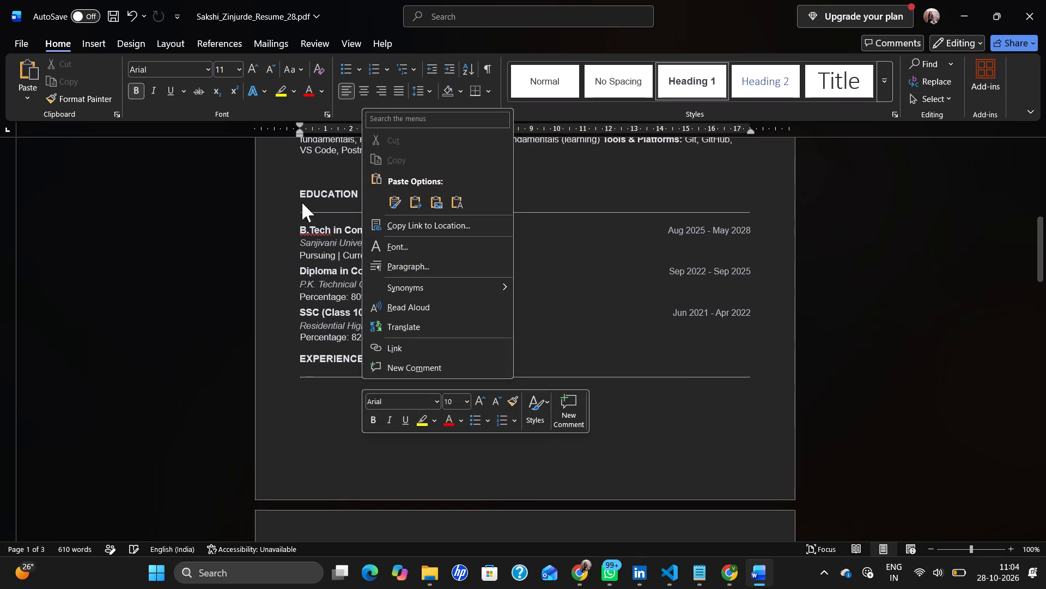
{"action": "left_click", "coordinate": [314, 200]}
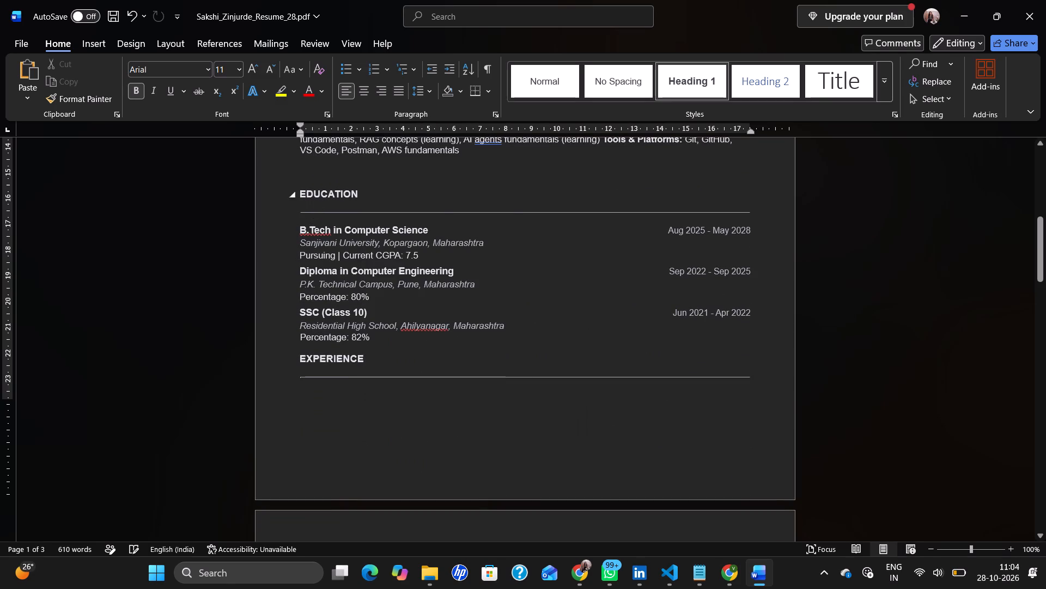
{"action": "left_click", "coordinate": [297, 196]}
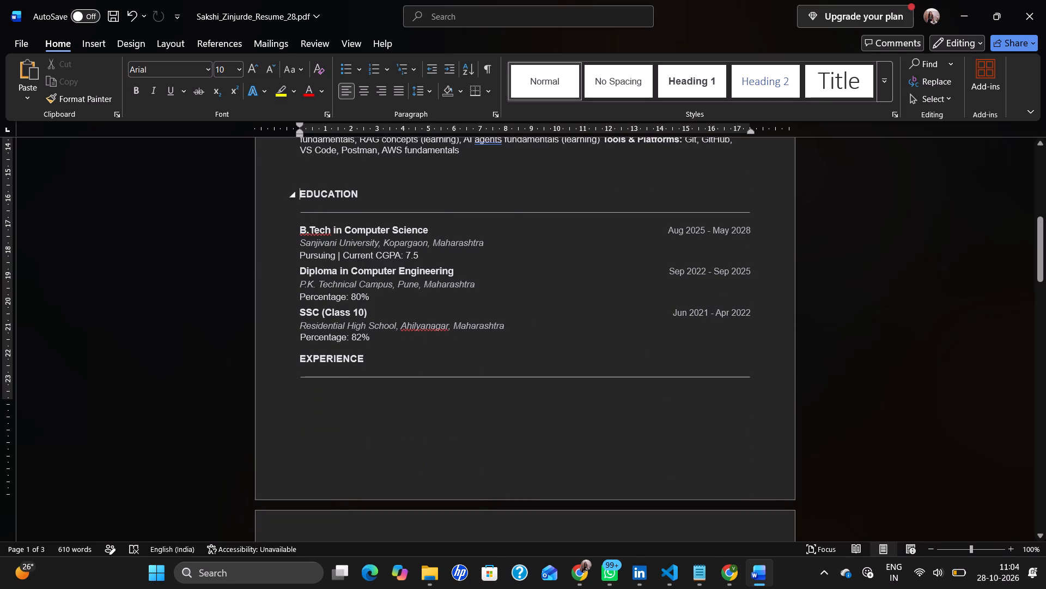
{"action": "key", "text": "BackSpace"}
{"action": "key", "text": "BackSpace"}
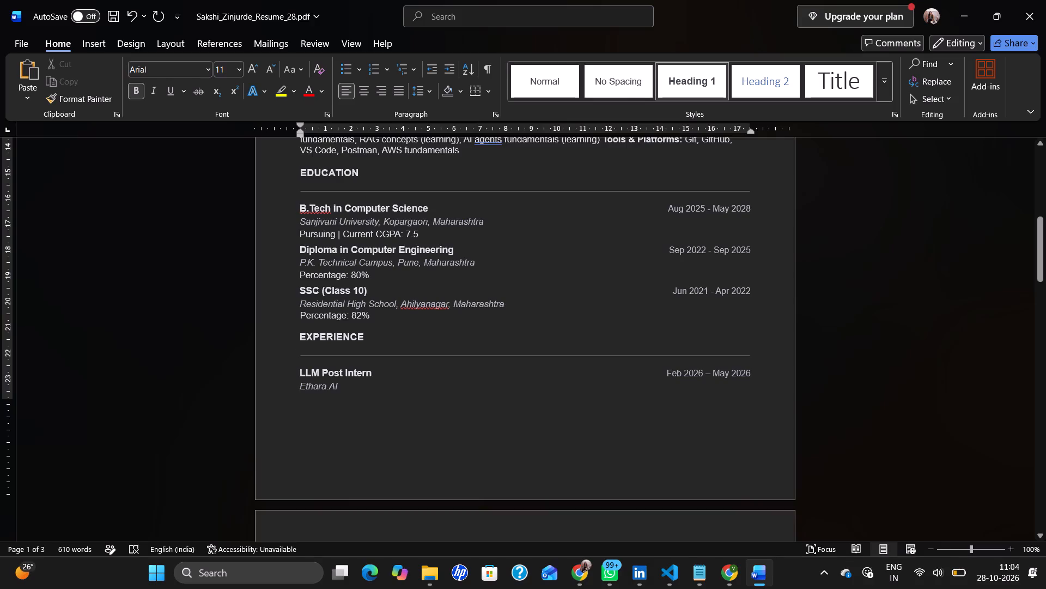
Review the whole resume, examining the new section order, spacing and page breaks from the header through Achievements & Activities.
{"action": "scroll", "coordinate": [373, 336], "scroll_direction": "down", "scroll_amount": 2}
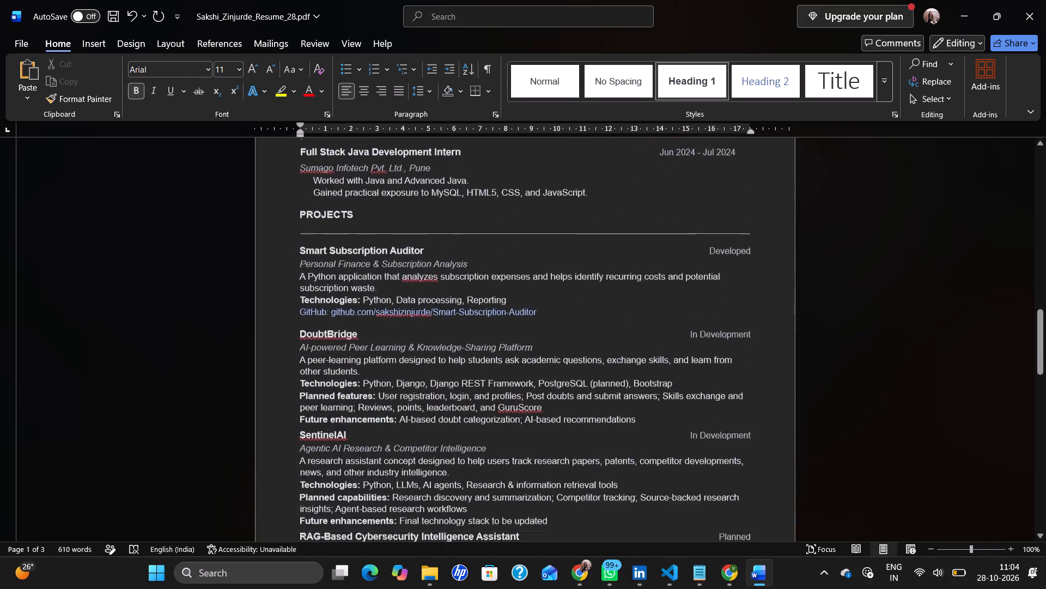
{"action": "scroll", "coordinate": [373, 336], "scroll_direction": "down", "scroll_amount": 2}
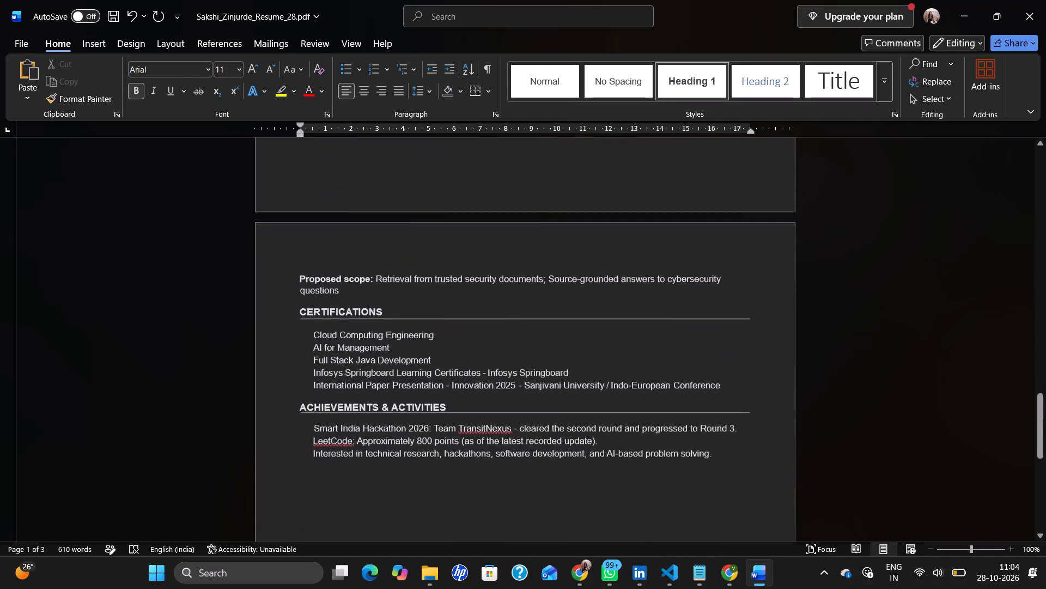
{"action": "scroll", "coordinate": [373, 336], "scroll_direction": "up", "scroll_amount": 2}
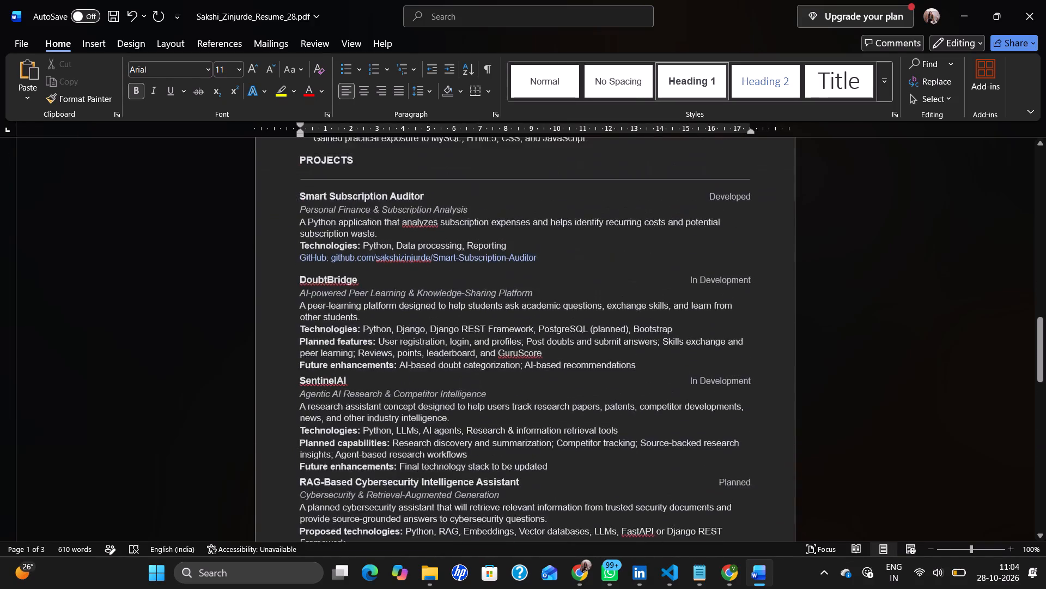
{"action": "scroll", "coordinate": [373, 336], "scroll_direction": "up", "scroll_amount": 4}
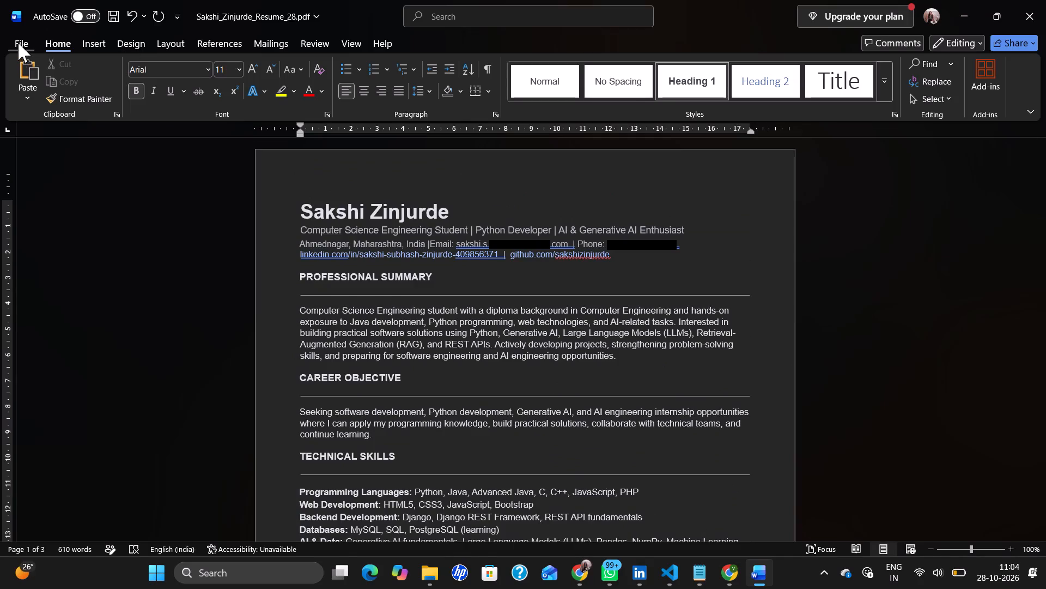
{"action": "scroll", "coordinate": [510, 332], "scroll_direction": "down", "scroll_amount": 1}
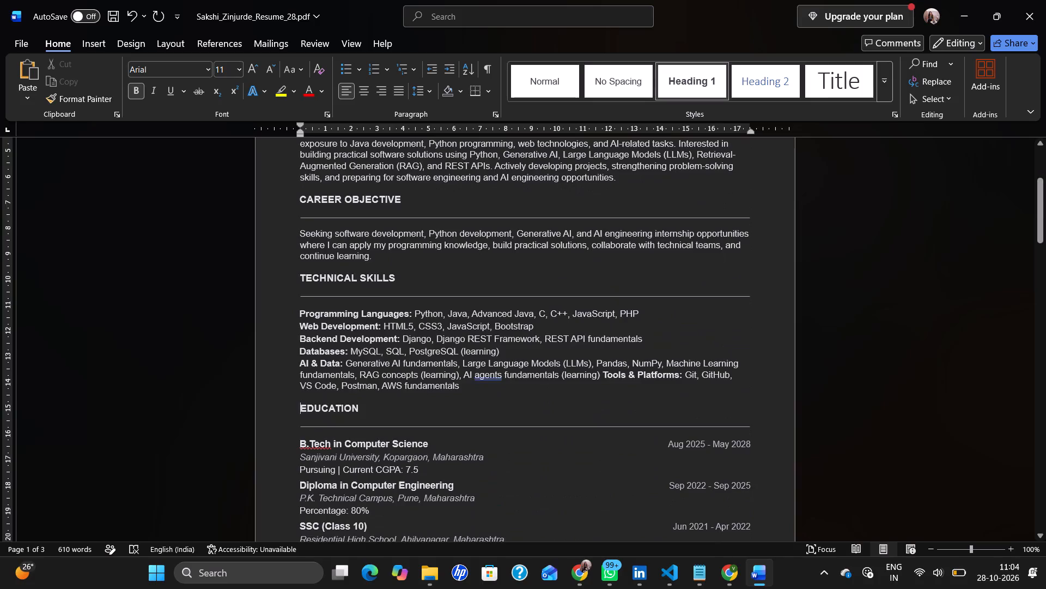
{"action": "scroll", "coordinate": [510, 332], "scroll_direction": "down", "scroll_amount": 4}
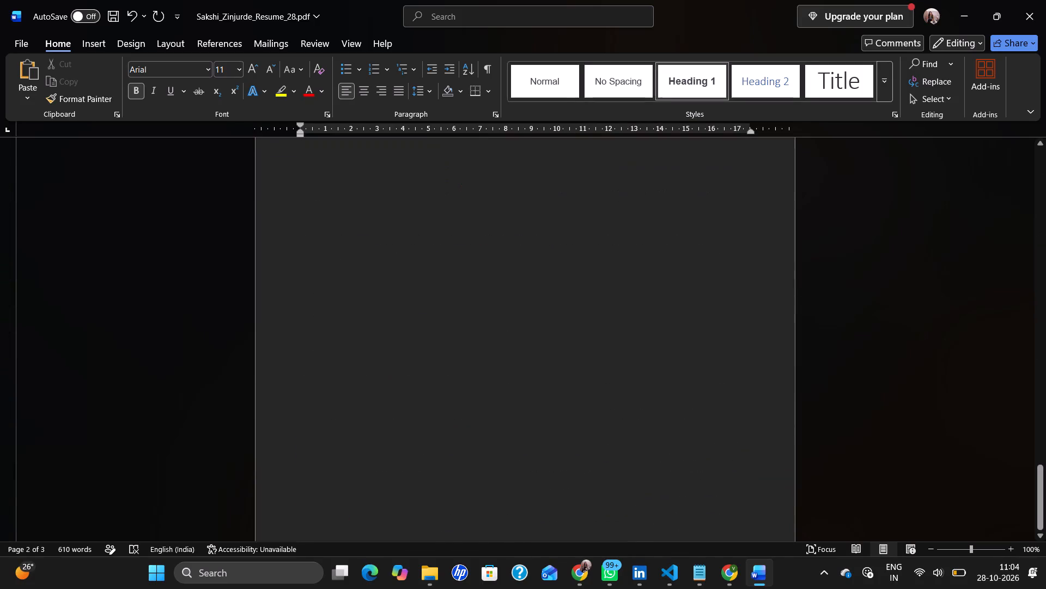
{"action": "scroll", "coordinate": [510, 332], "scroll_direction": "up", "scroll_amount": 5}
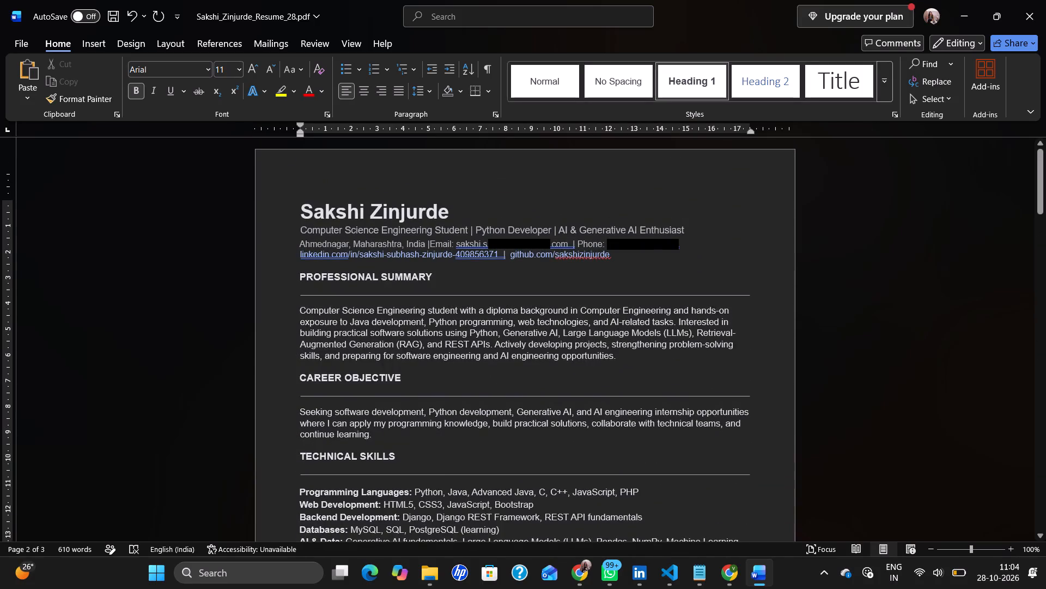
{"action": "scroll", "coordinate": [510, 332], "scroll_direction": "up", "scroll_amount": 5}
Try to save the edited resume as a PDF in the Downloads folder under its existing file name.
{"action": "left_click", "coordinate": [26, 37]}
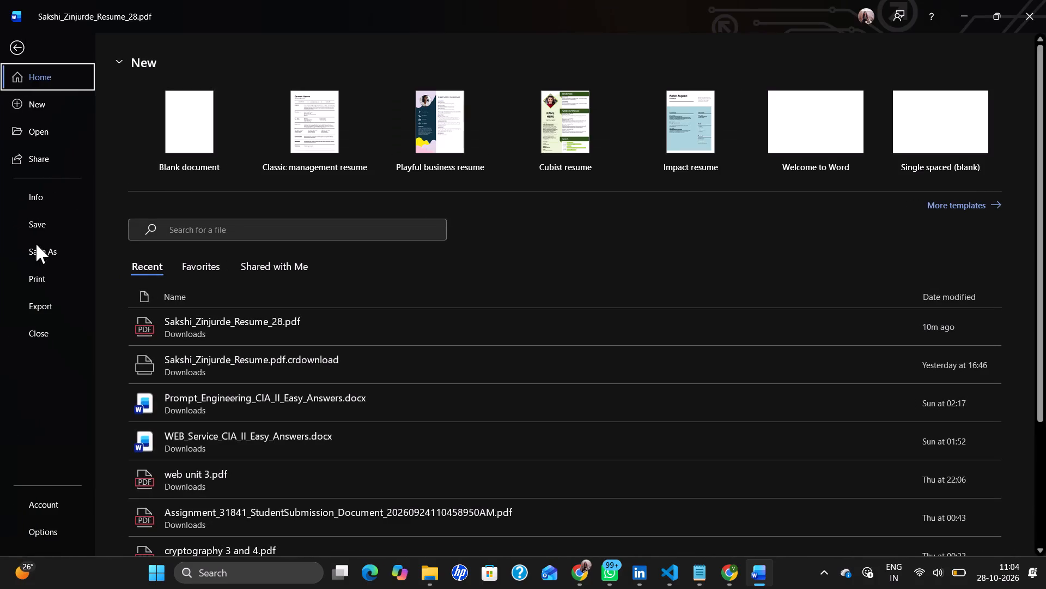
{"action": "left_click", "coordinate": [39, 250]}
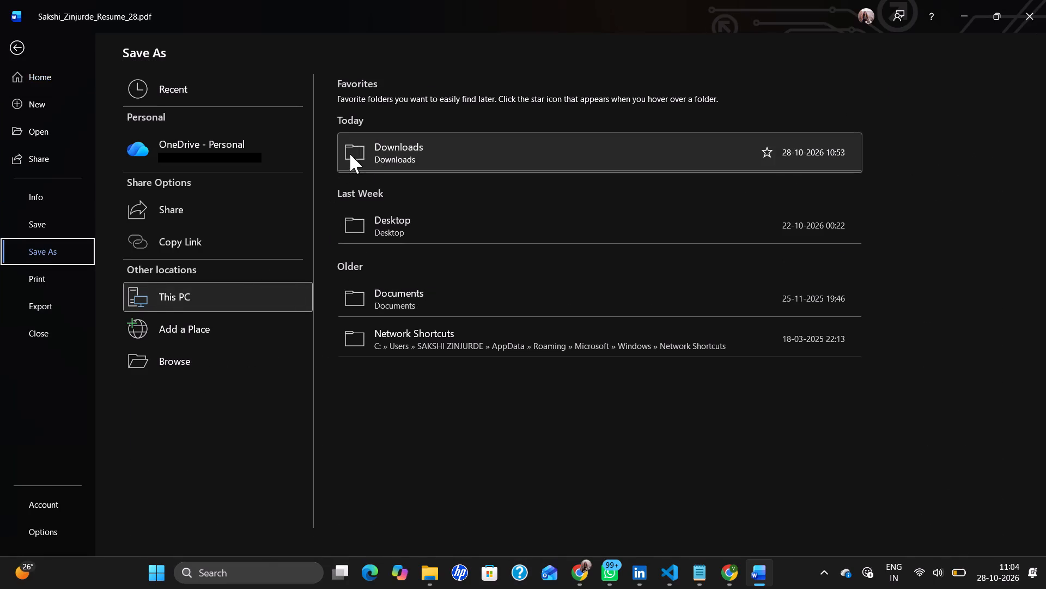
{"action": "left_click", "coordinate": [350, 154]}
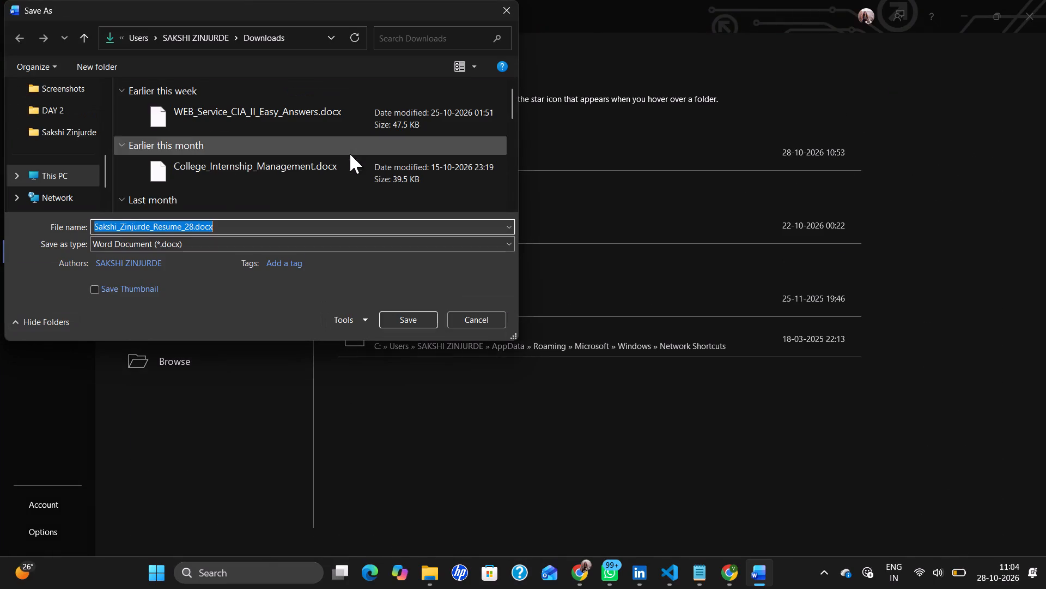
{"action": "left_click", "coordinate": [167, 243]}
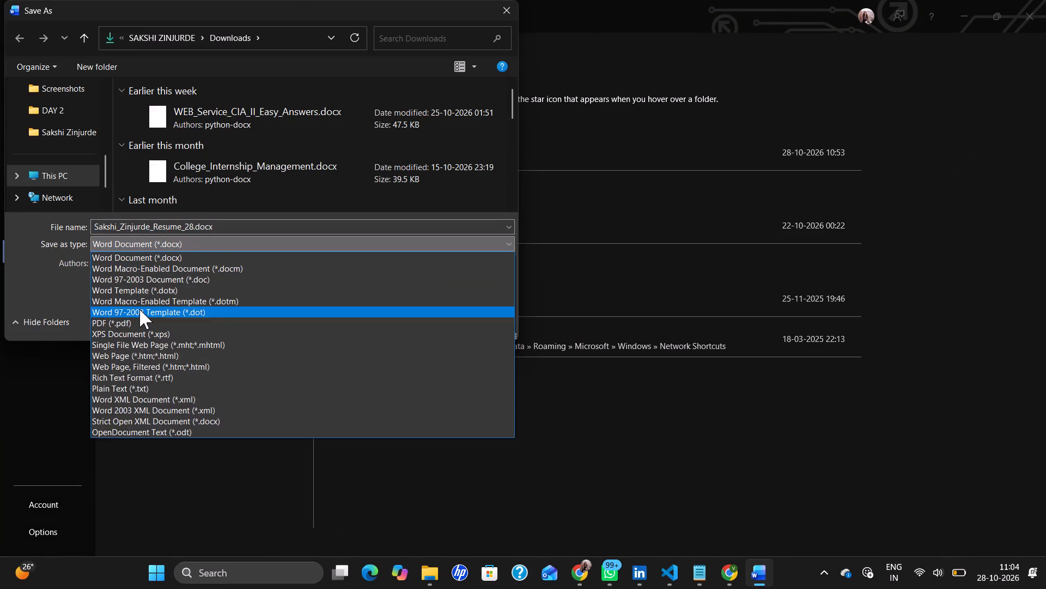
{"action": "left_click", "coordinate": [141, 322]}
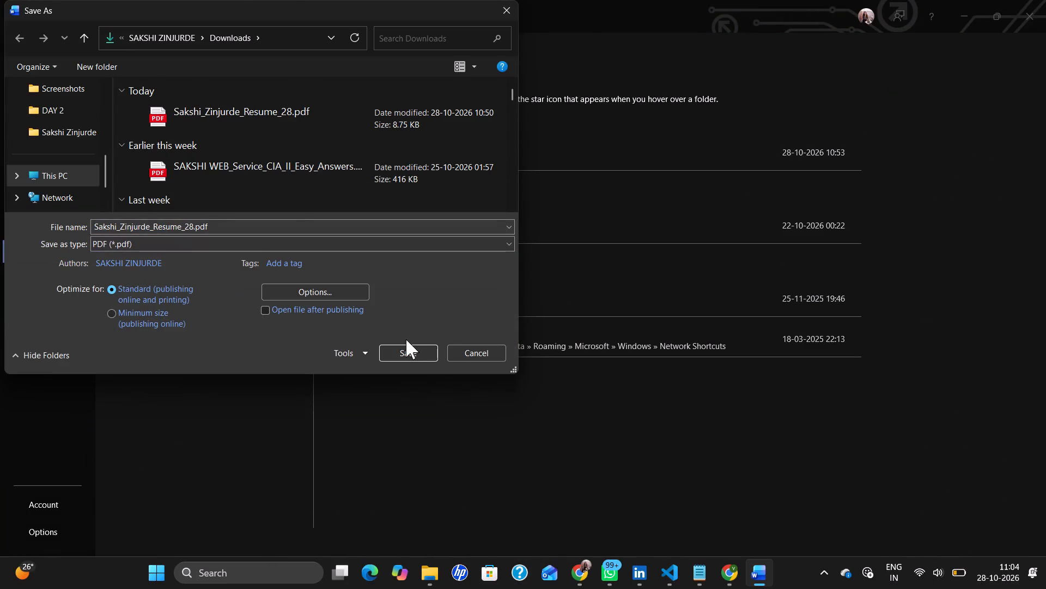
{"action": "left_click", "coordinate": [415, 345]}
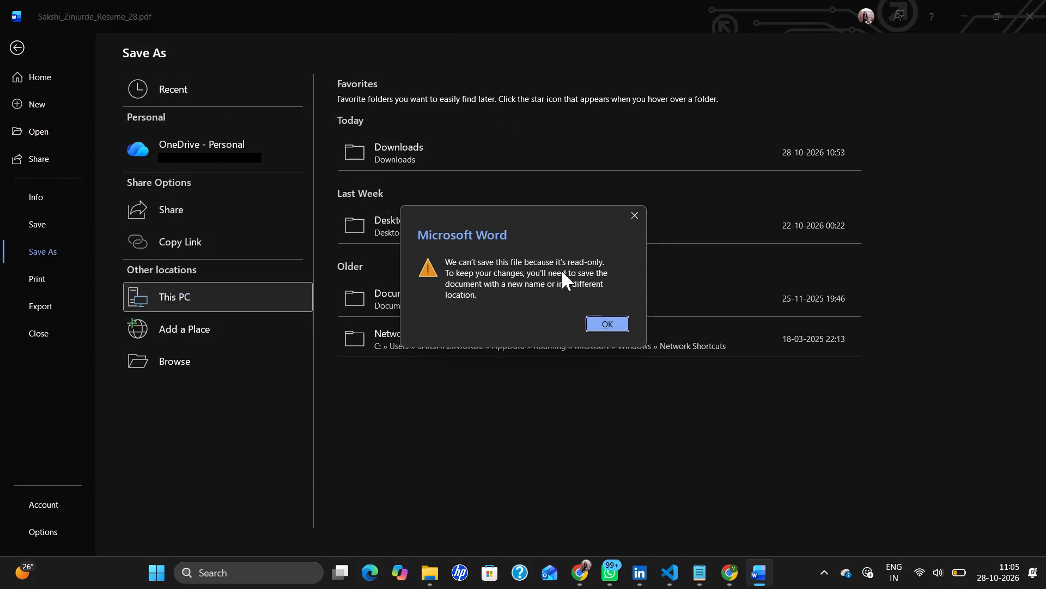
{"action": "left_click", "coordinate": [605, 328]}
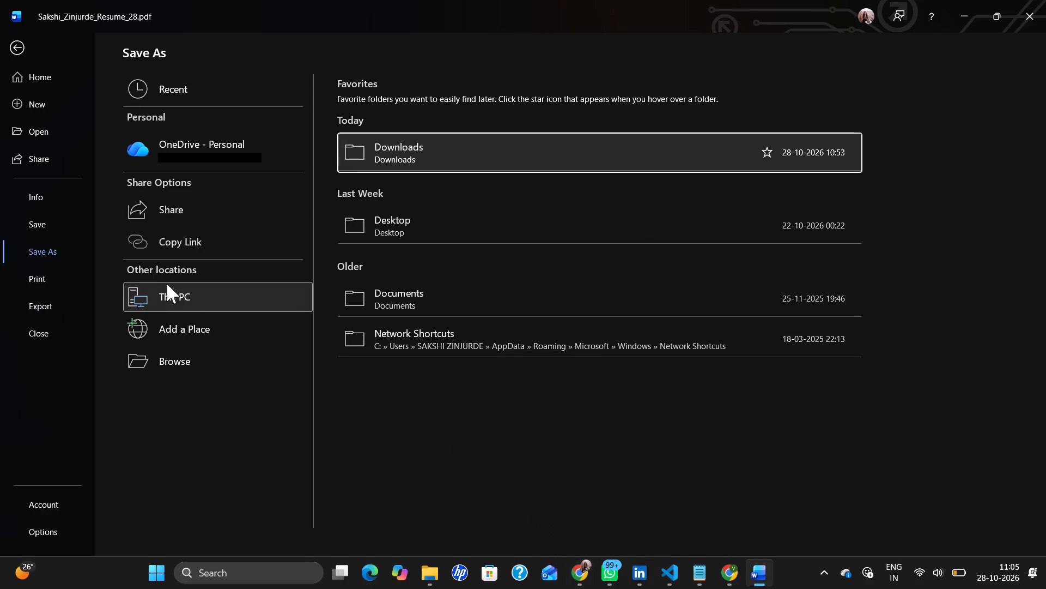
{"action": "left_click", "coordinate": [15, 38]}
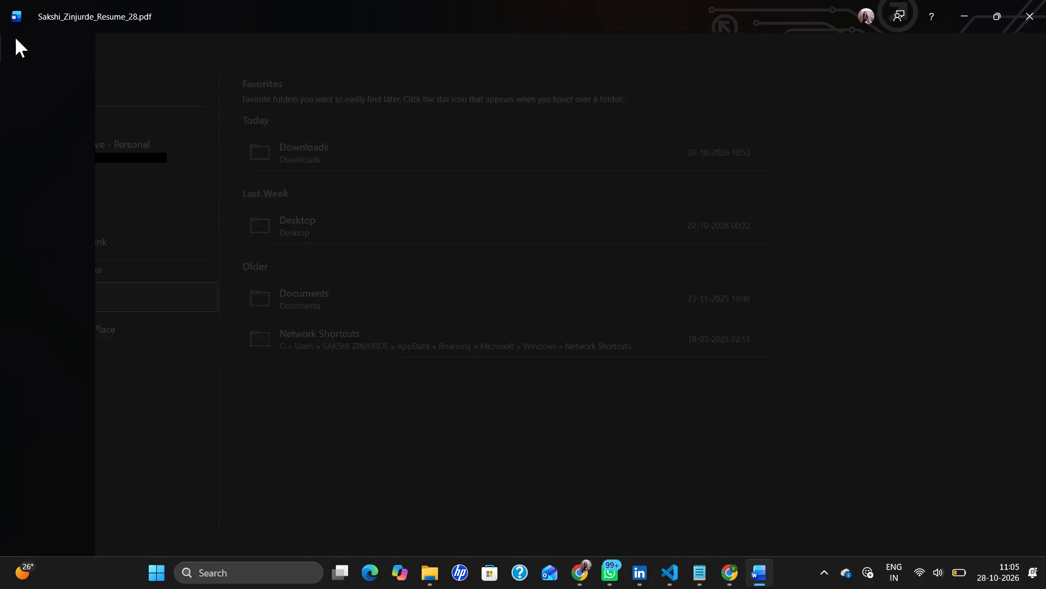
Save the edited resume in the Downloads folder as a PDF named "resumeee inter".
{"action": "left_click", "coordinate": [21, 33]}
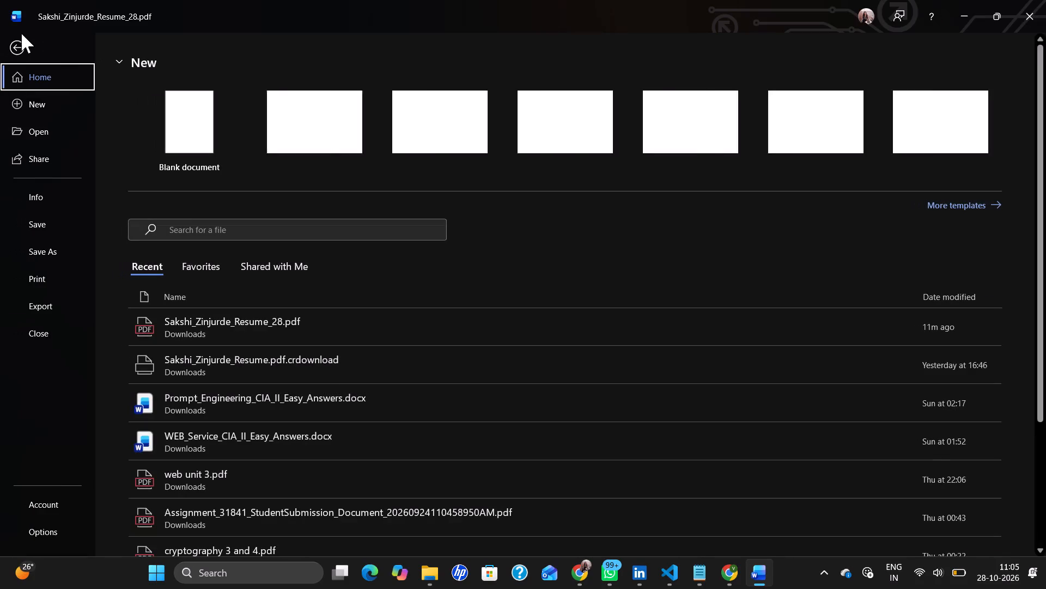
{"action": "left_click", "coordinate": [47, 248]}
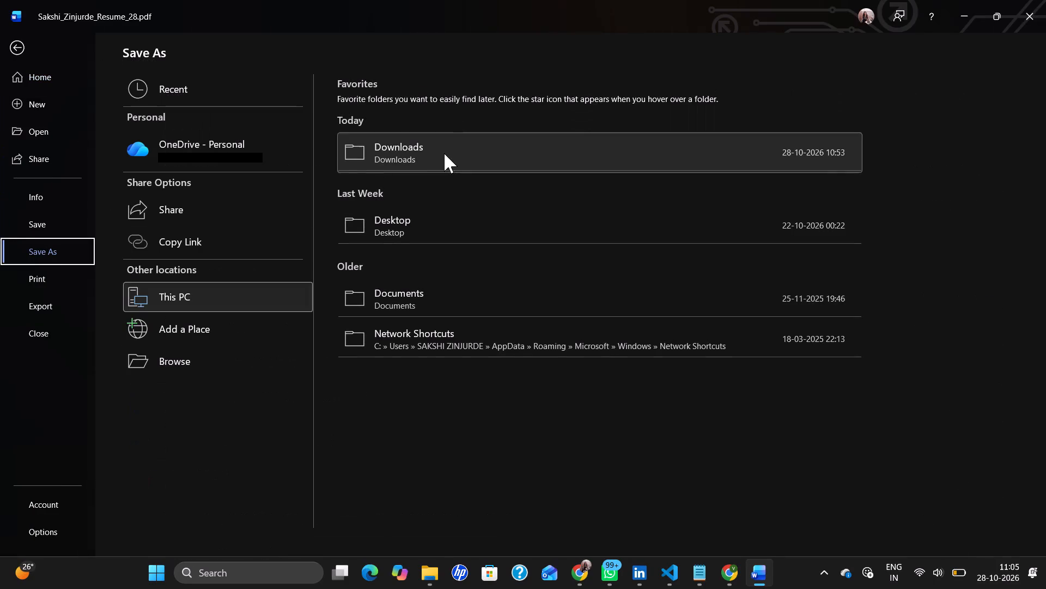
{"action": "left_click", "coordinate": [433, 153]}
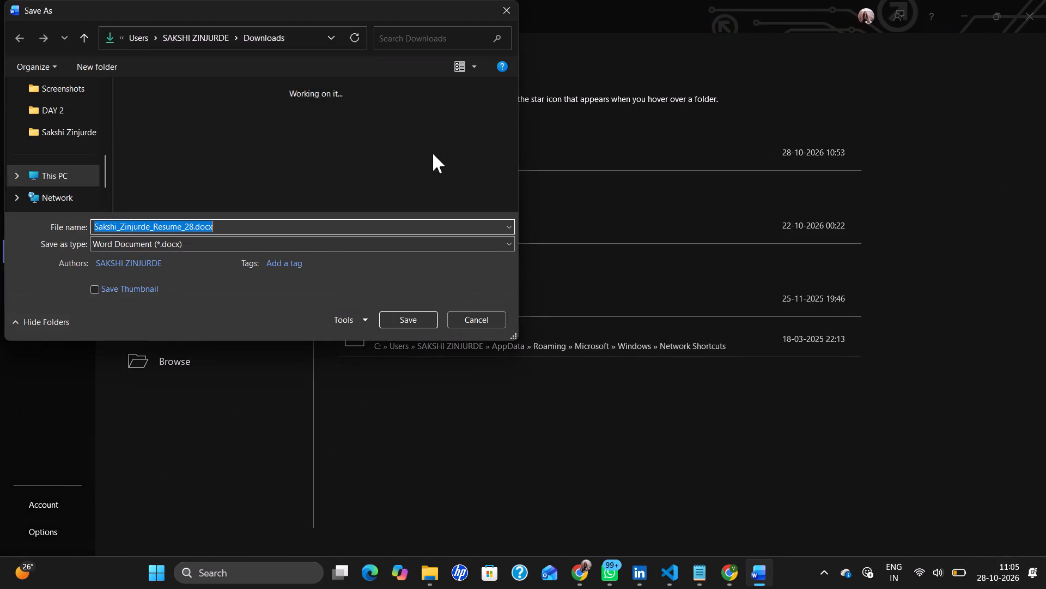
{"action": "left_click", "coordinate": [246, 242]}
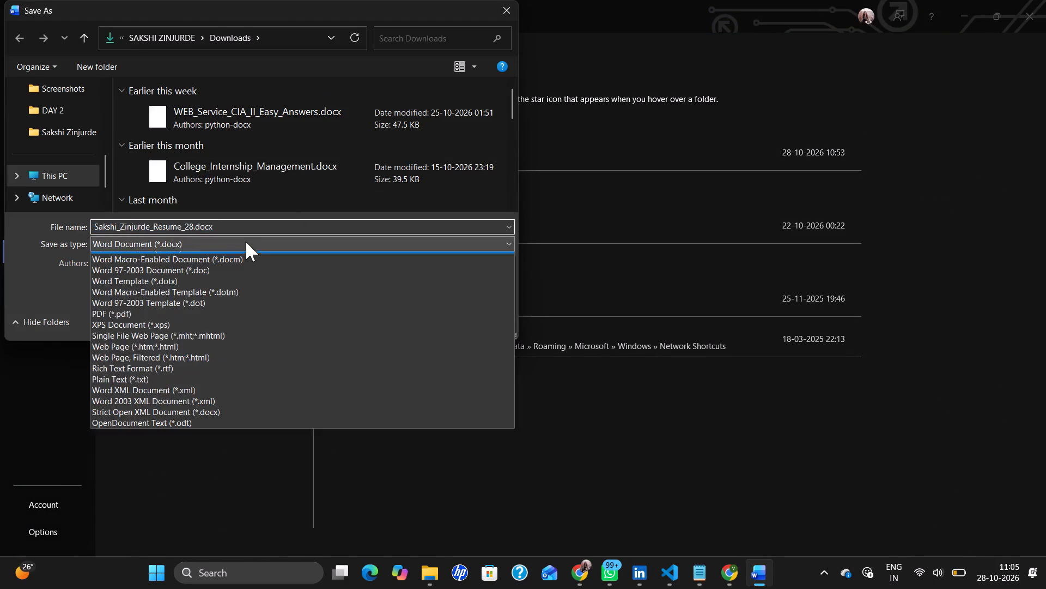
{"action": "left_click", "coordinate": [194, 321]}
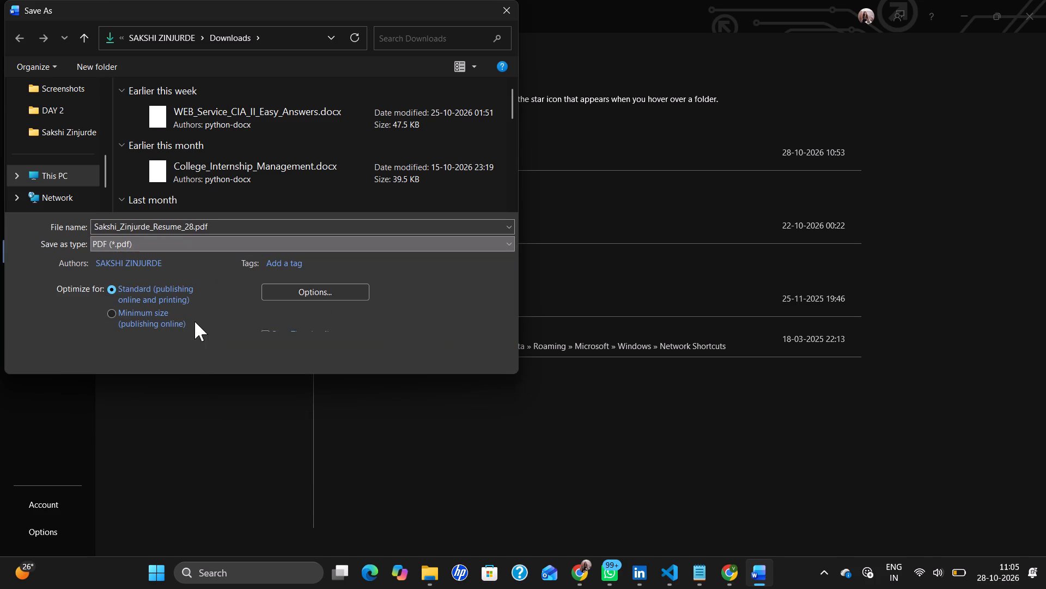
{"action": "double_click", "coordinate": [226, 224]}
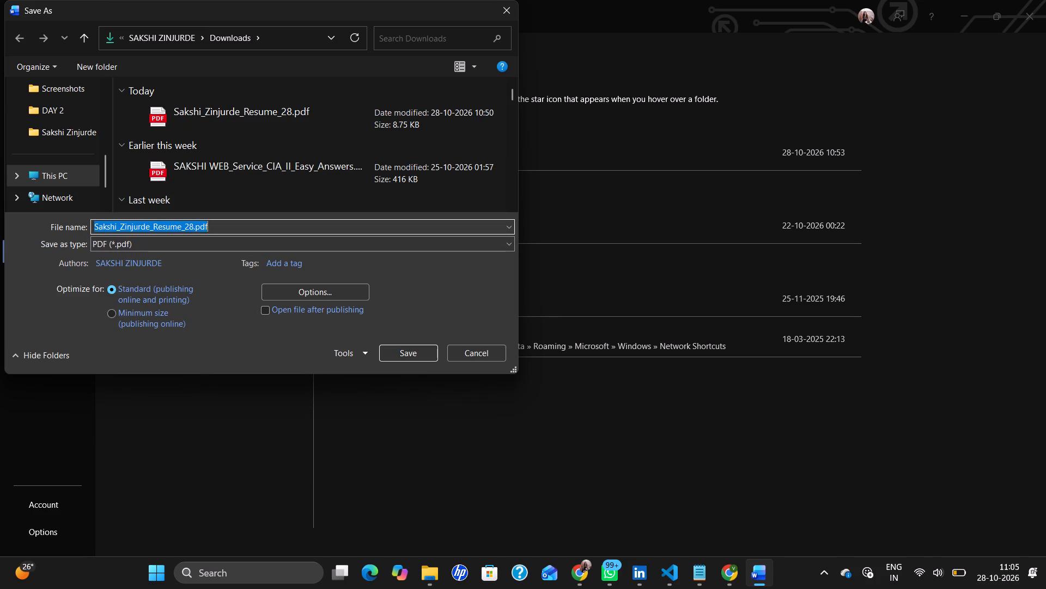
{"action": "key", "text": "BackSpace"}
{"action": "type", "text": "resum"}
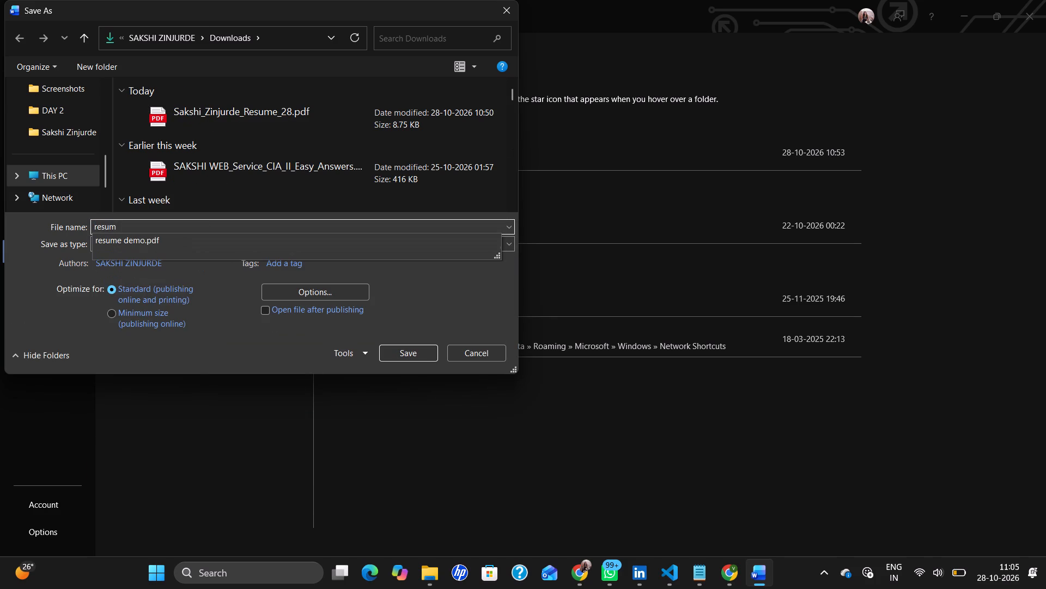
{"action": "type", "text": "ee"}
{"action": "type", "text": "e"}
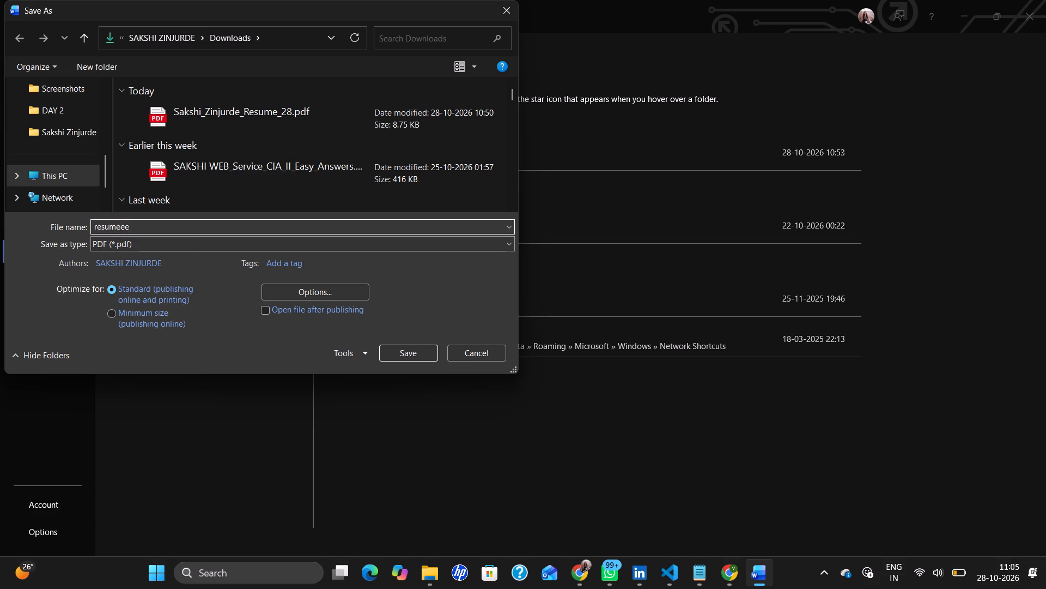
{"action": "key", "text": "space"}
{"action": "type", "text": "ap"}
{"action": "key", "text": "BackSpace"}
{"action": "key", "text": "BackSpace"}
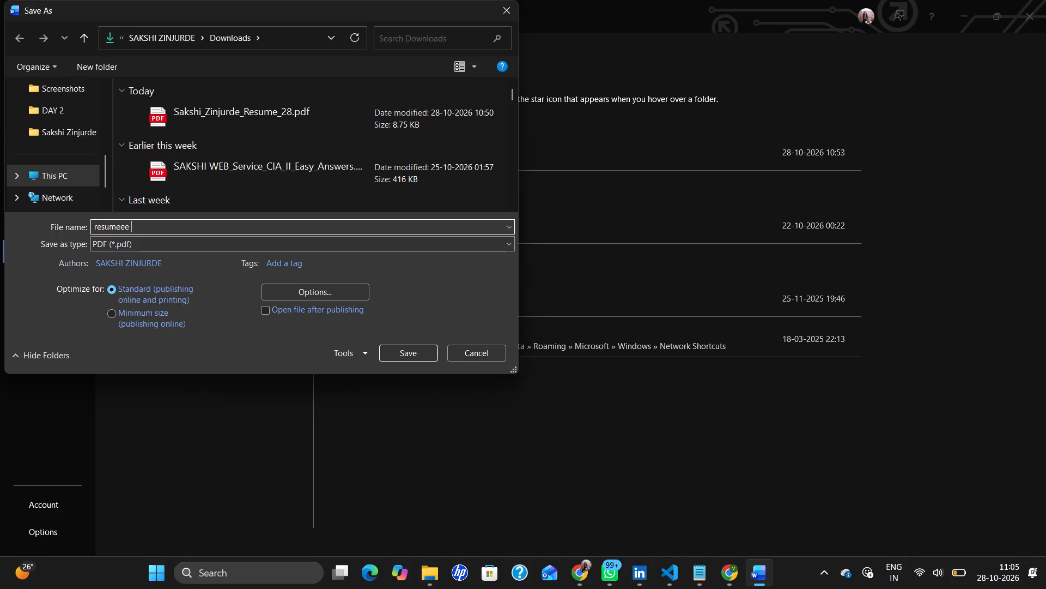
{"action": "type", "text": "inte"}
{"action": "key", "text": "r"}
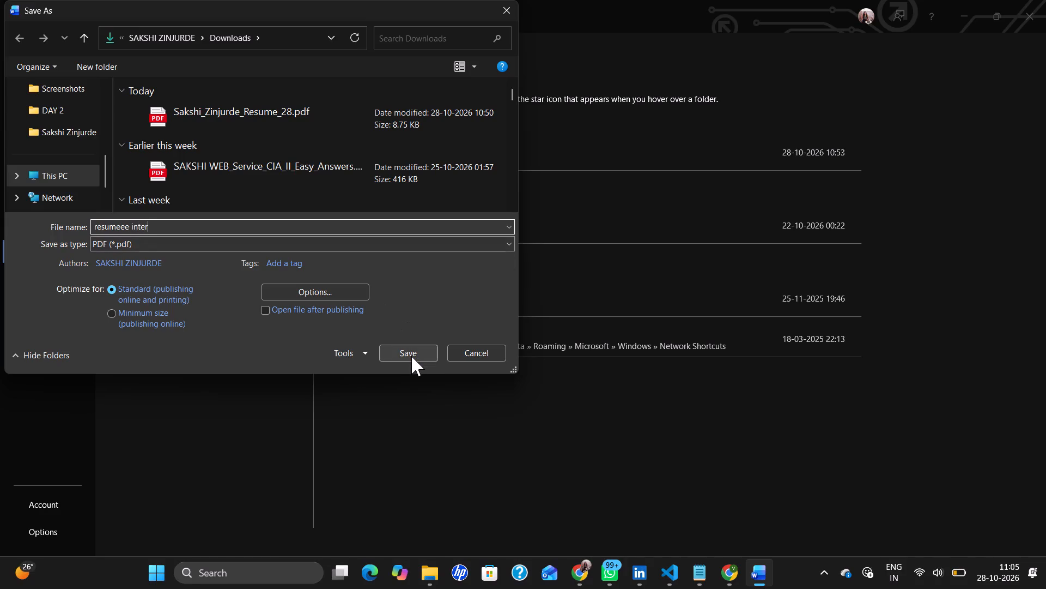
{"action": "left_click", "coordinate": [411, 356]}
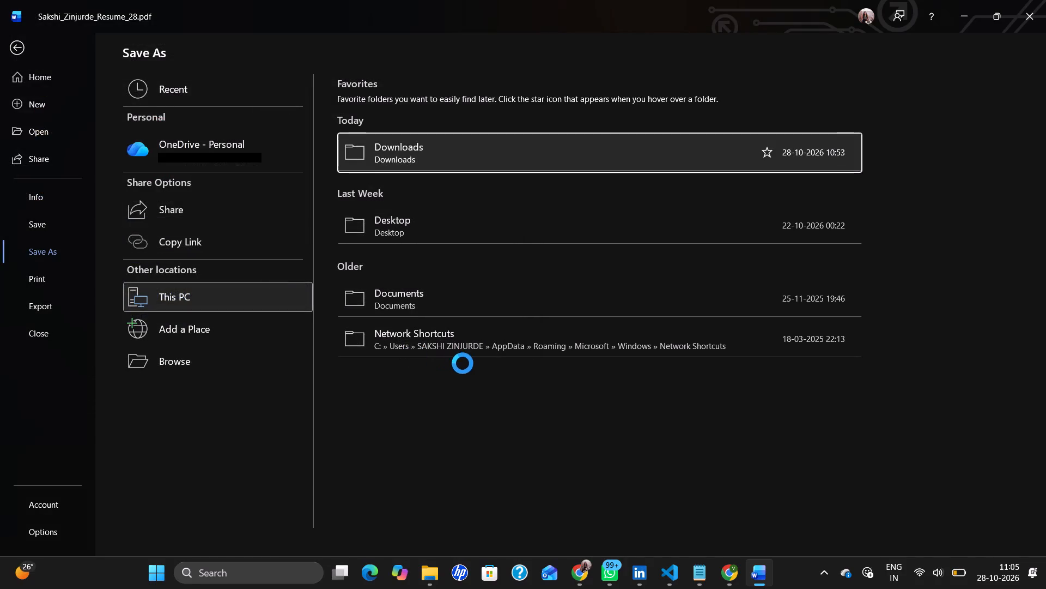
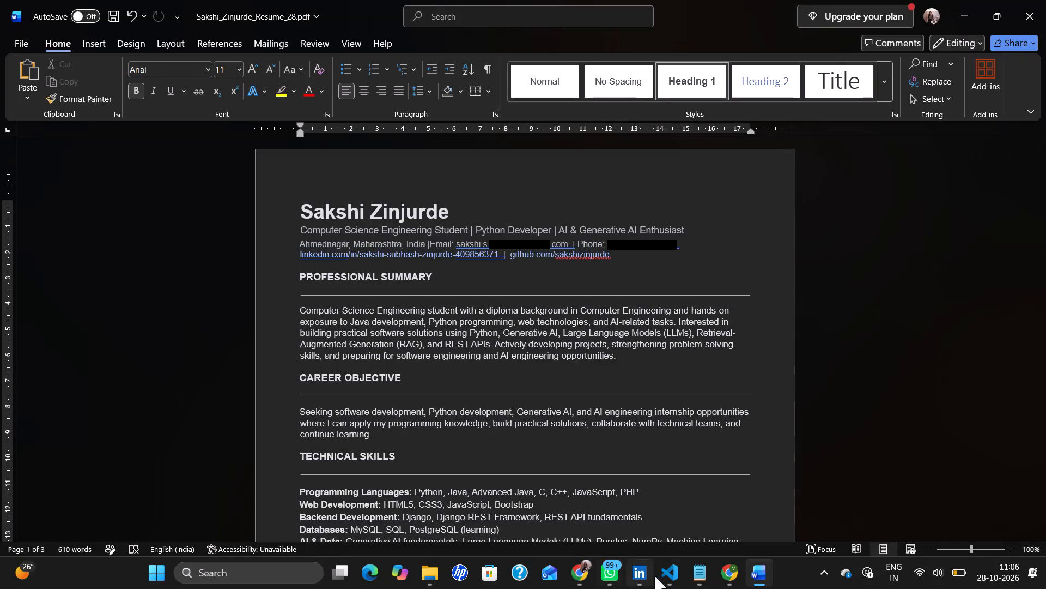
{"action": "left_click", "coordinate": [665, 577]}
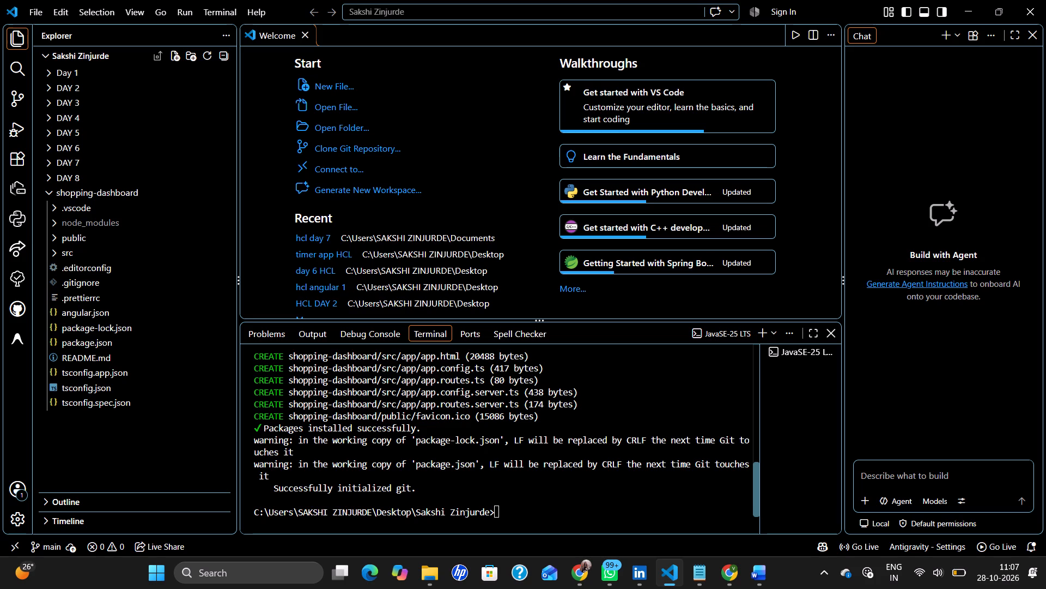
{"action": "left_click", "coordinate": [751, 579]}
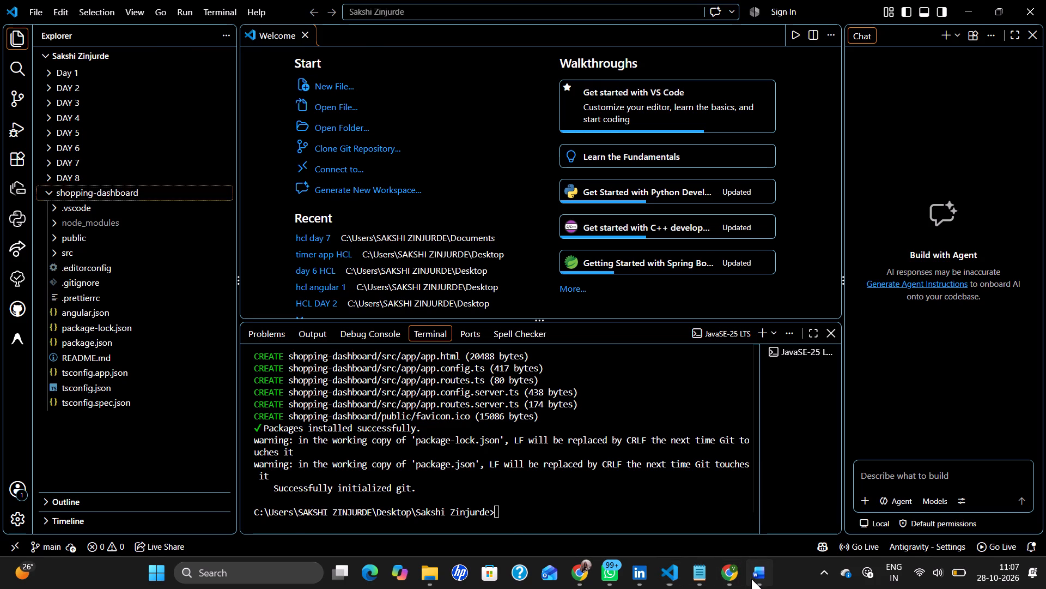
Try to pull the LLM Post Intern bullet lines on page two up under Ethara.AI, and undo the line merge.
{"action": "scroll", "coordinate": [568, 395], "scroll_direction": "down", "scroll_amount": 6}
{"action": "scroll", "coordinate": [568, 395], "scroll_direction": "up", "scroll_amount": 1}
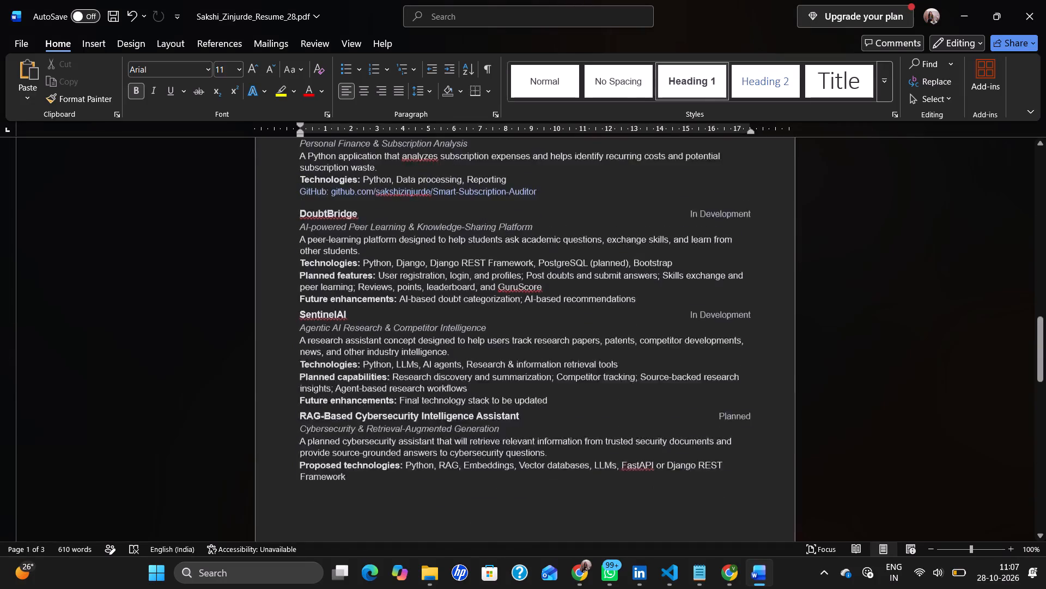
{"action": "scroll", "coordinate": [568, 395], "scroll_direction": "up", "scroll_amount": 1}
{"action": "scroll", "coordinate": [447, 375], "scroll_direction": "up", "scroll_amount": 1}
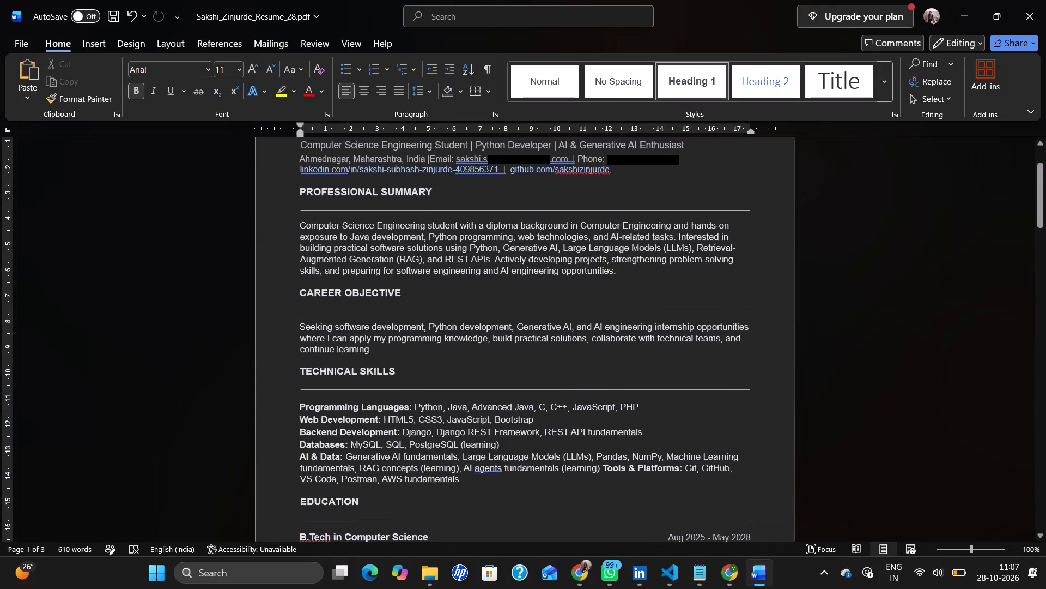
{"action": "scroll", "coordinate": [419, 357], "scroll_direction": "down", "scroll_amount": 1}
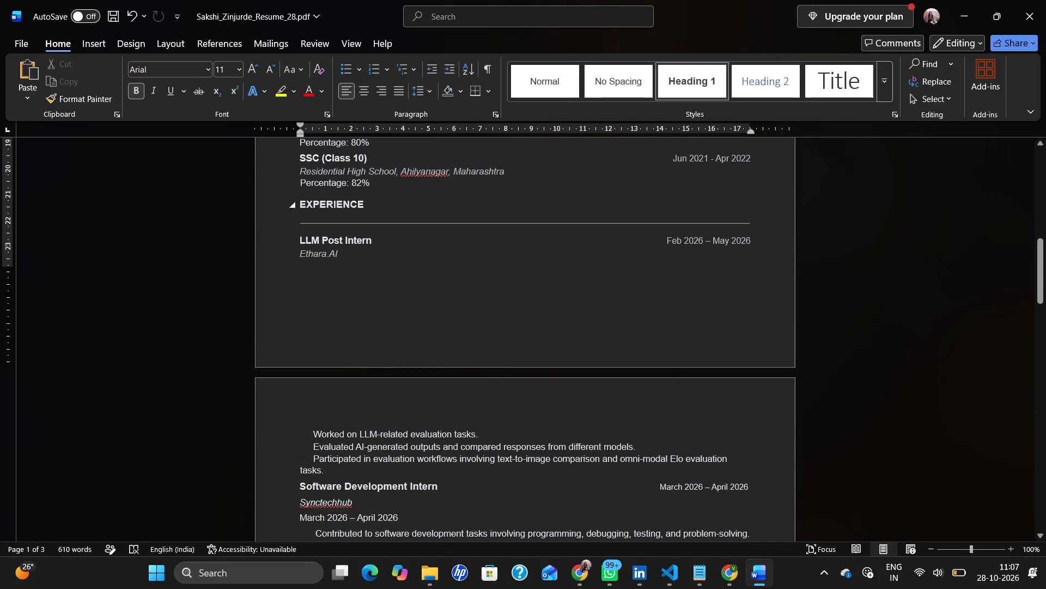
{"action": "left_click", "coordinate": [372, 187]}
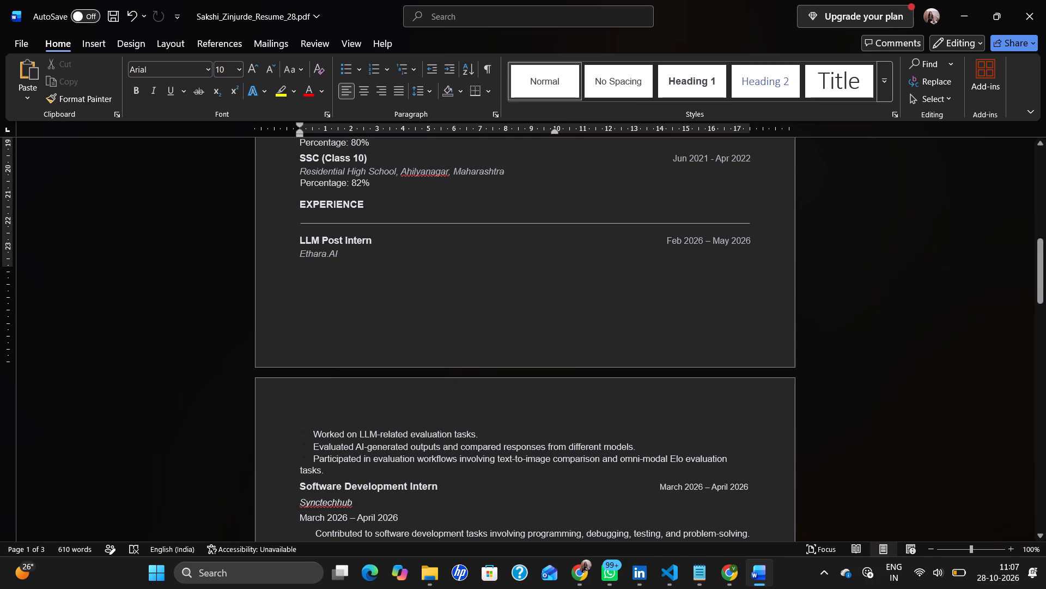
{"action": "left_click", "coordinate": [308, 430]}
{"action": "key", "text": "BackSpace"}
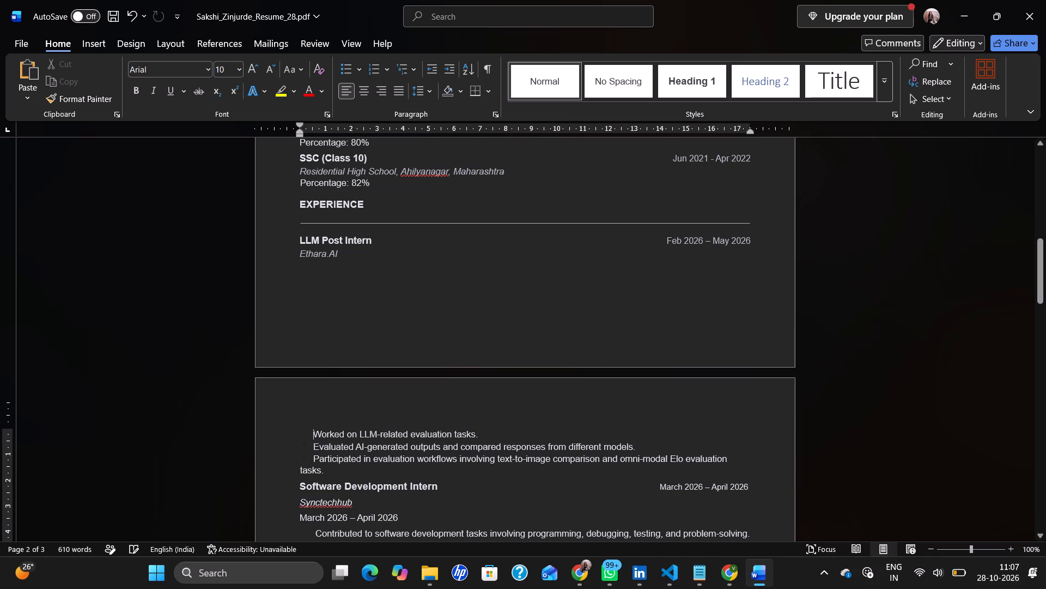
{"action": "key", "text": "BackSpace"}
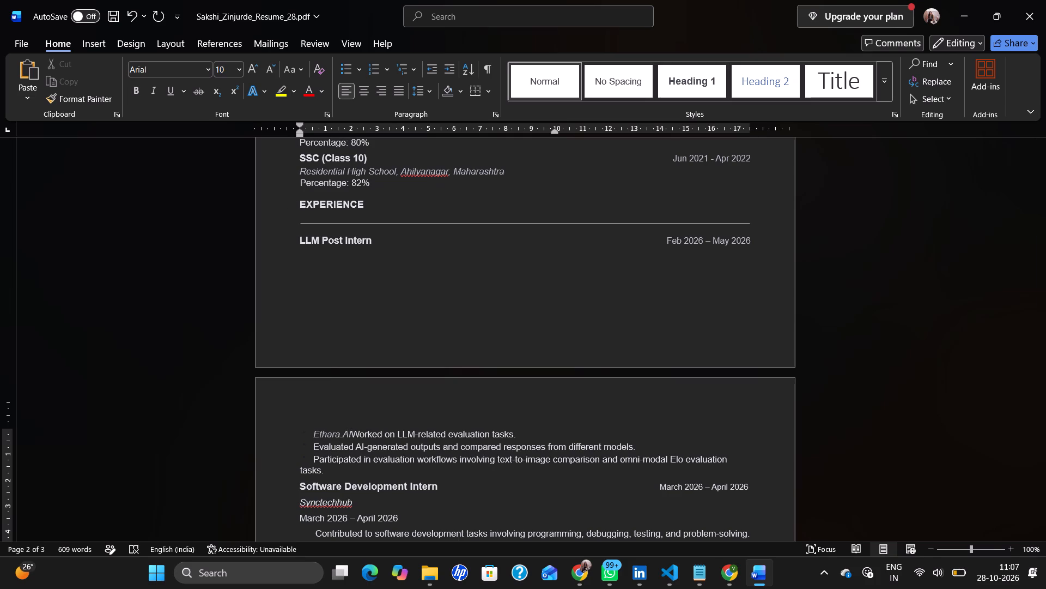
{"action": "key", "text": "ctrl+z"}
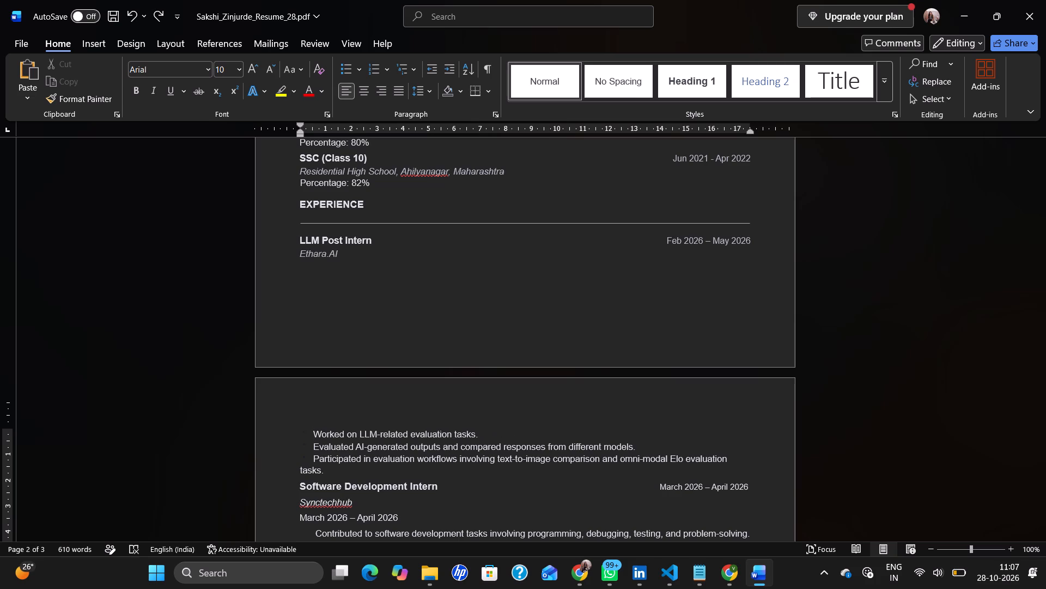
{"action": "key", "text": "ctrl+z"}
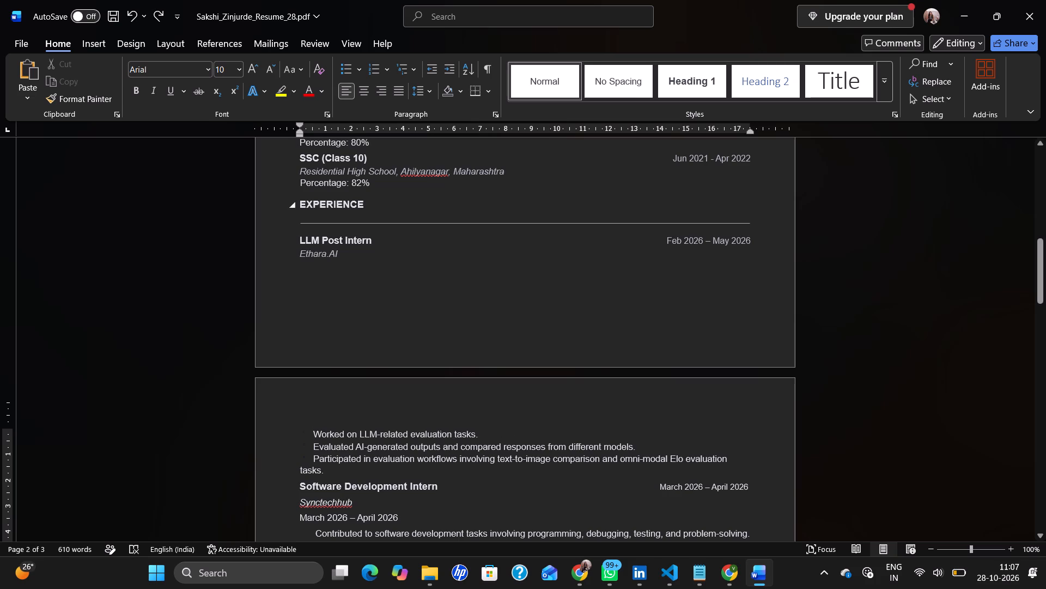
Insert three line breaks after the SSC percentage line to push the whole Experience section onto the second page.
{"action": "left_click", "coordinate": [377, 182]}
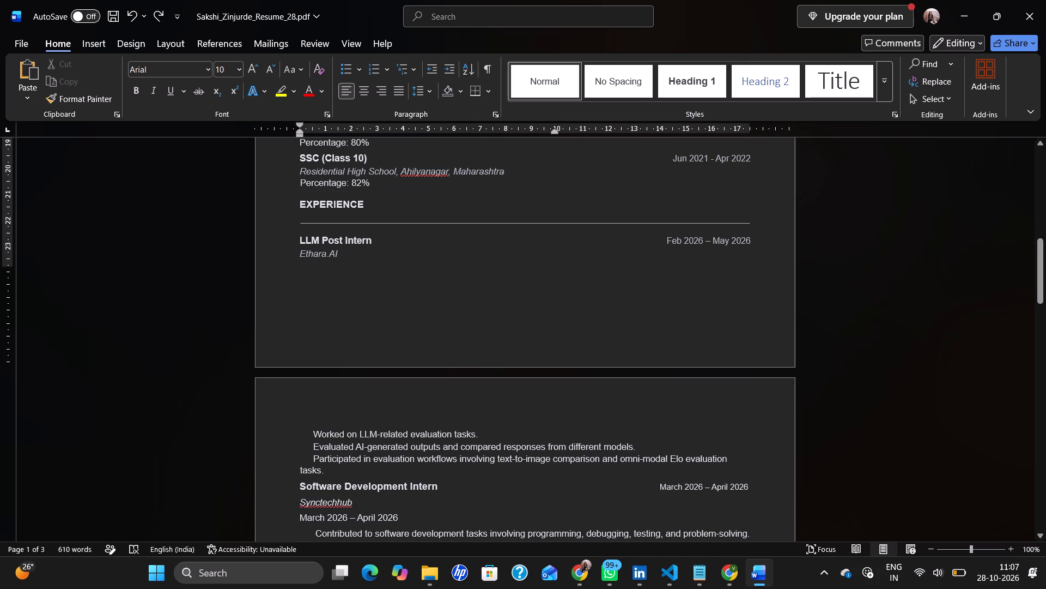
{"action": "key", "text": "Return"}
{"action": "key", "text": "Return"}
{"action": "key", "text": "Return"}
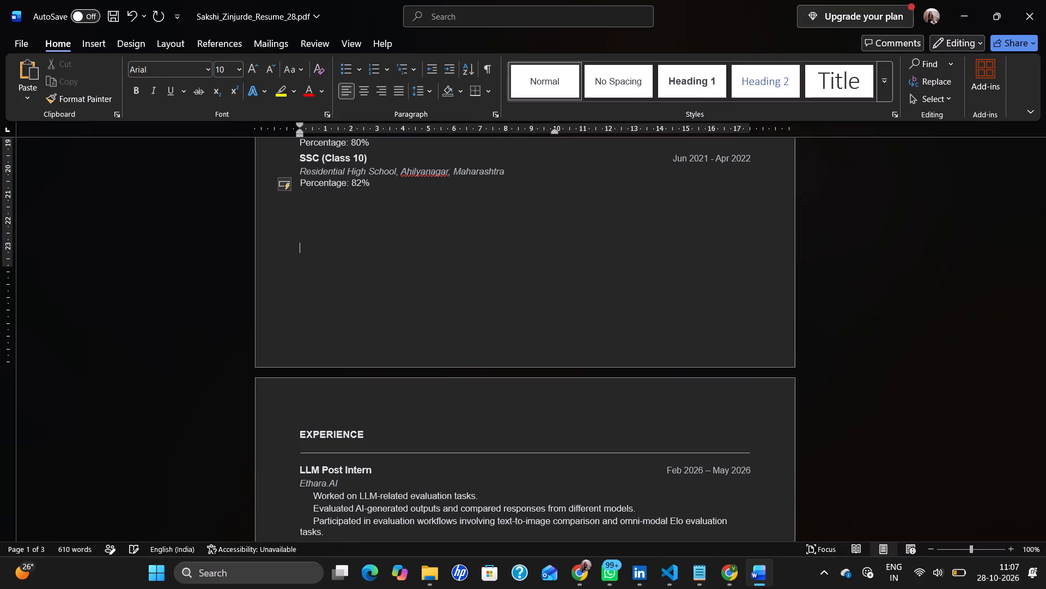
{"action": "scroll", "coordinate": [377, 182], "scroll_direction": "up", "scroll_amount": 2}
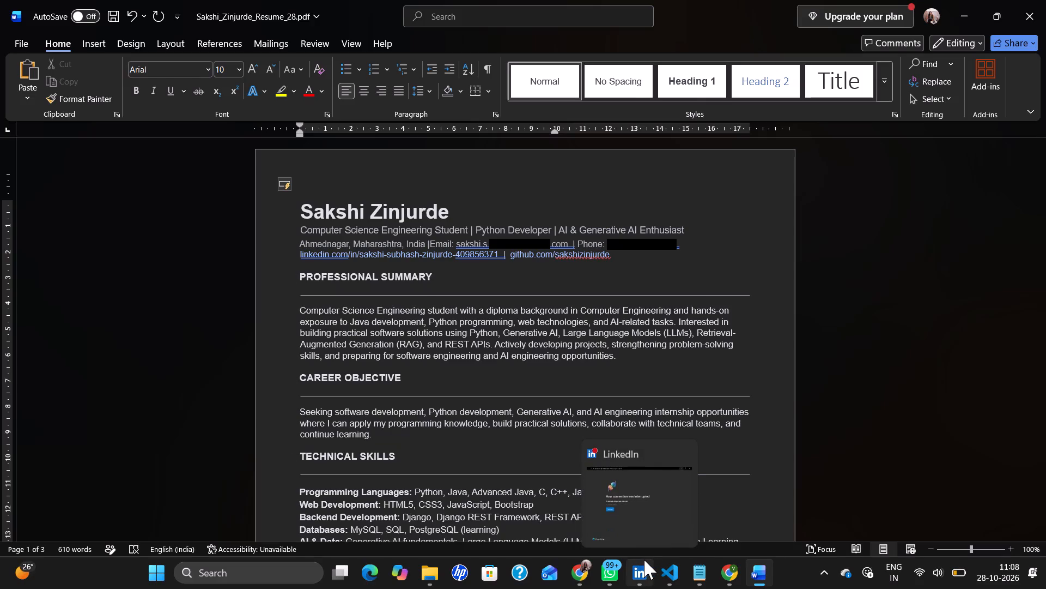
{"action": "scroll", "coordinate": [531, 448], "scroll_direction": "down", "scroll_amount": 1}
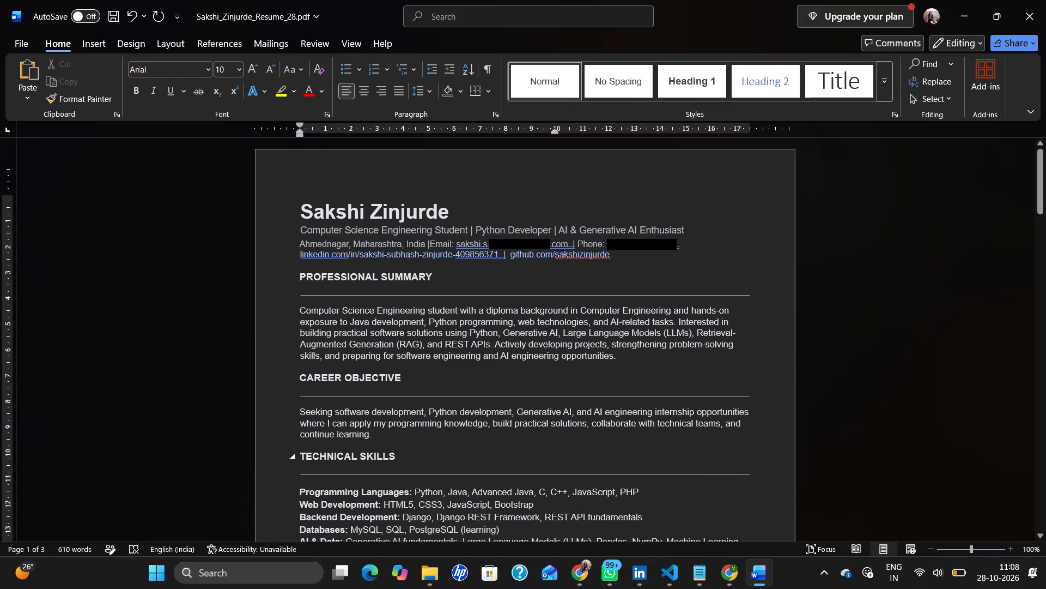
{"action": "scroll", "coordinate": [531, 448], "scroll_direction": "down", "scroll_amount": 1}
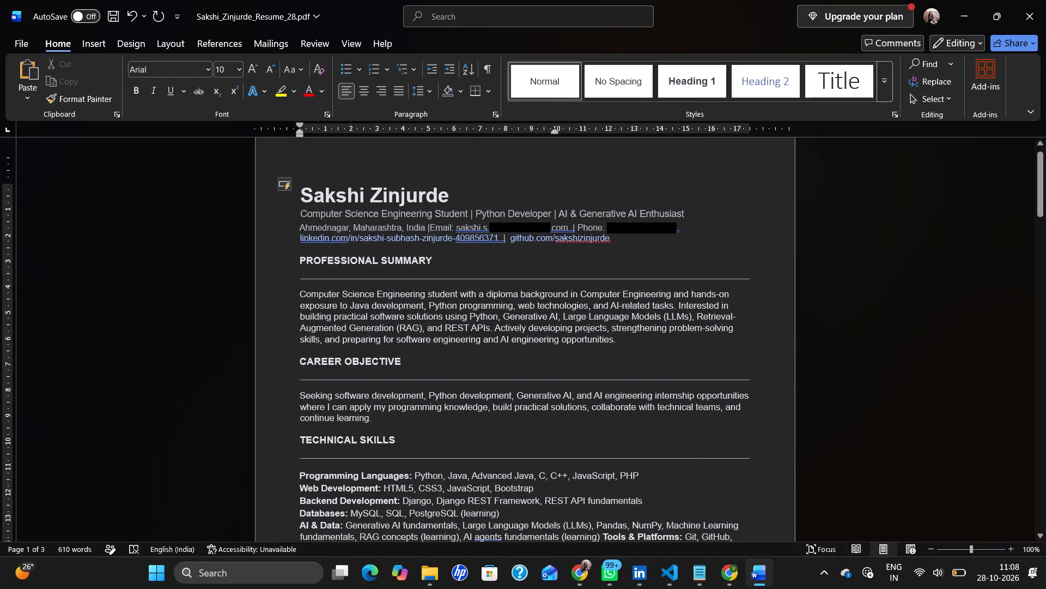
{"action": "left_click_drag", "start_coordinate": [298, 290], "coordinate": [591, 338]}
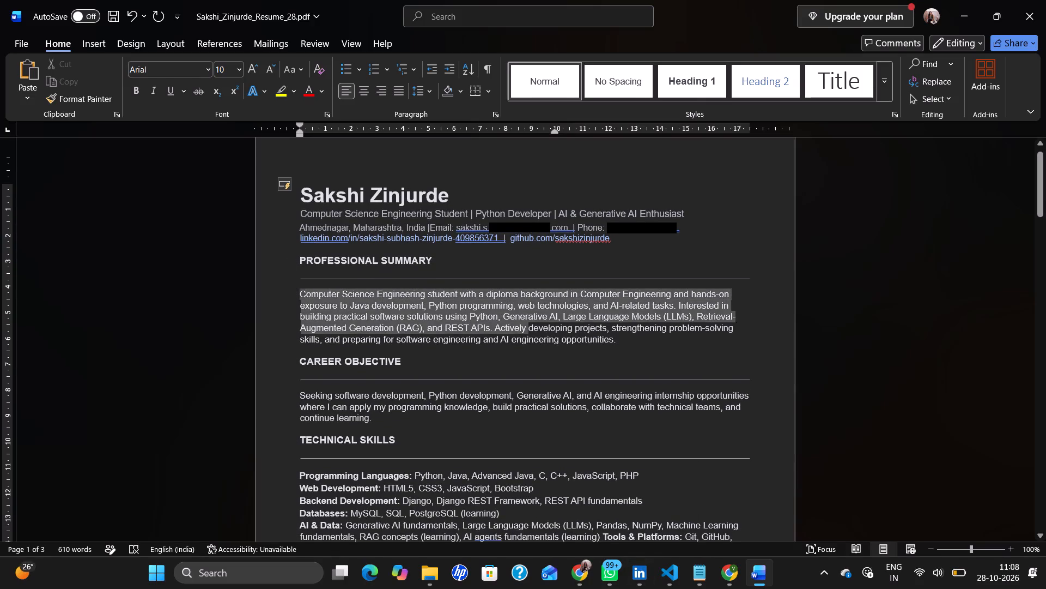
{"action": "left_click_drag", "start_coordinate": [591, 338], "coordinate": [681, 355]}
{"action": "key", "text": "ctrl+c"}
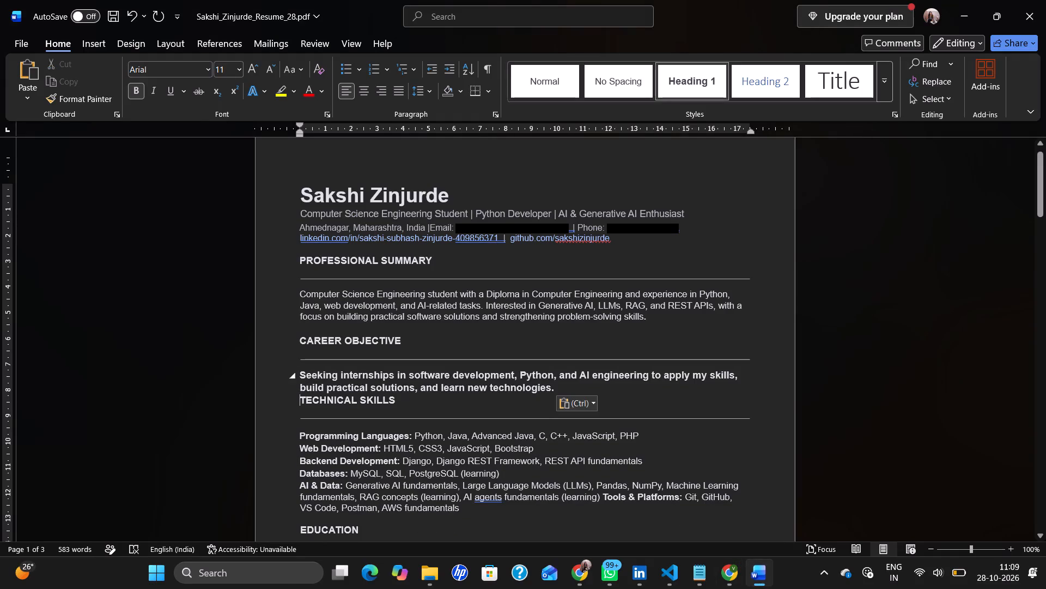
Format the pasted Career Objective paragraph to match the body text: remove the bold and set font size 10.
{"action": "double_click", "coordinate": [309, 376]}
{"action": "left_click_drag", "start_coordinate": [309, 376], "coordinate": [501, 383]}
{"action": "left_click", "coordinate": [139, 95]}
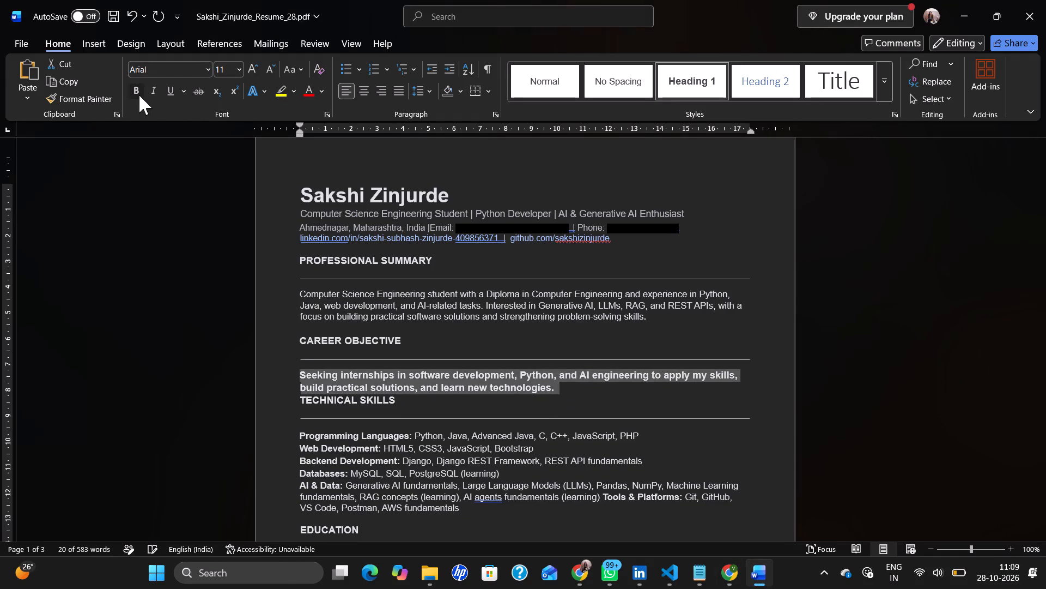
{"action": "left_click", "coordinate": [239, 66]}
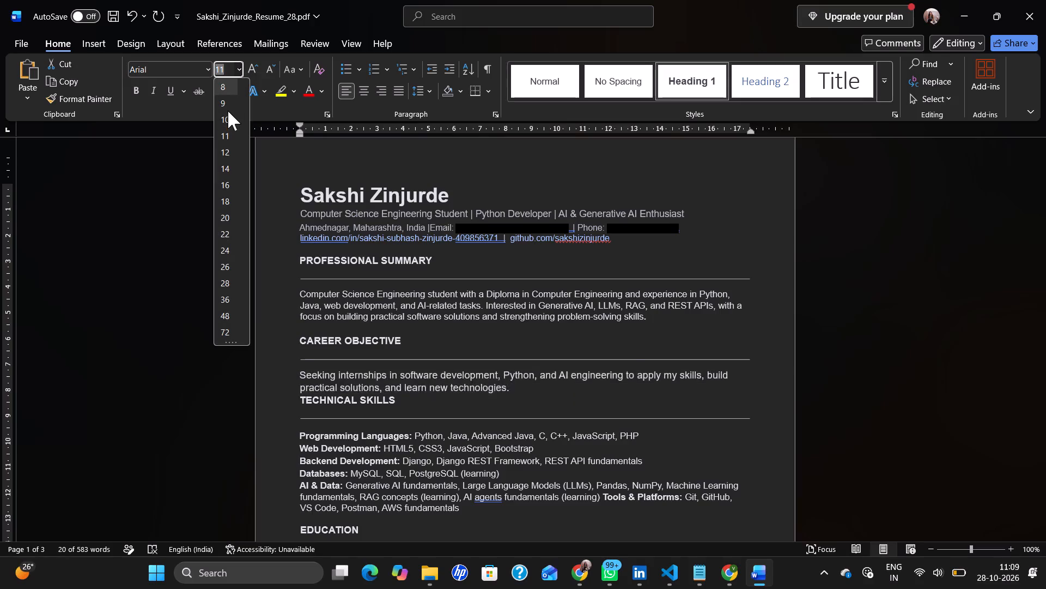
{"action": "left_click", "coordinate": [229, 119]}
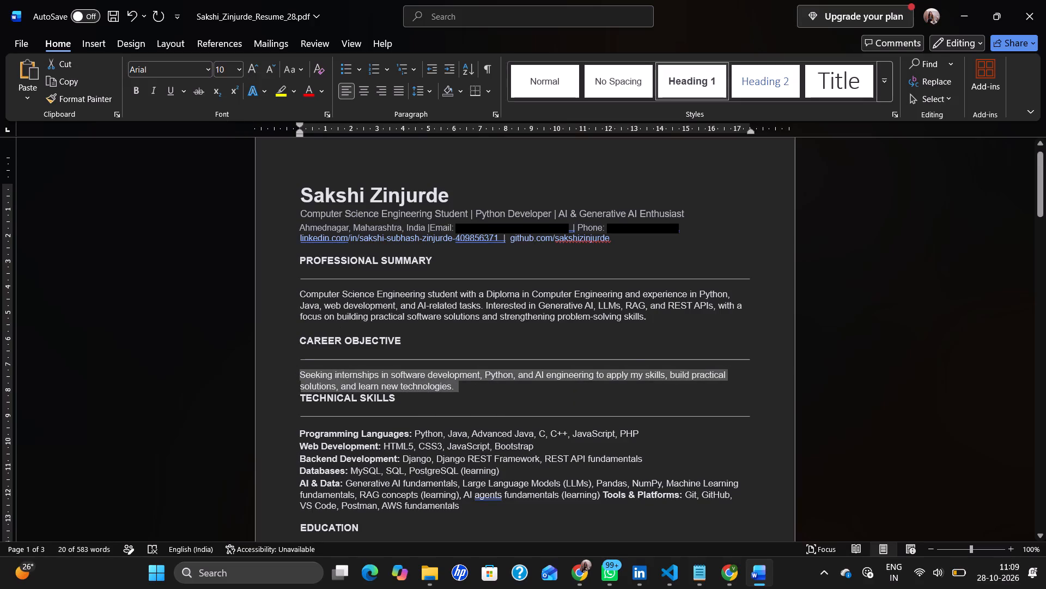
Remove the blank space between the heading rule and the paragraph in both the Professional Summary and Career Objective sections.
{"action": "left_click", "coordinate": [323, 274]}
{"action": "left_click", "coordinate": [312, 268]}
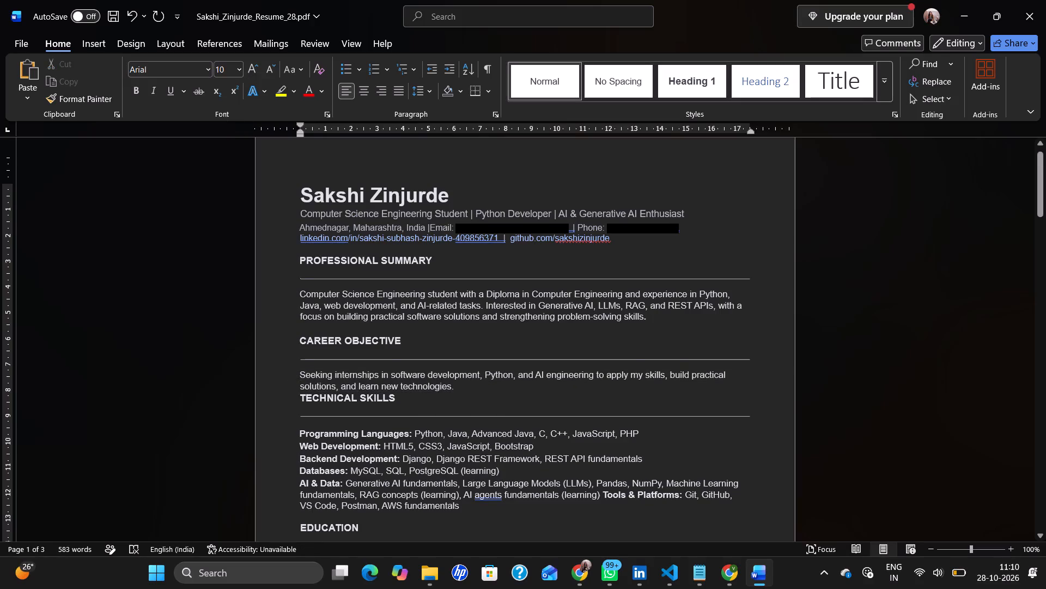
{"action": "key", "text": "BackSpace"}
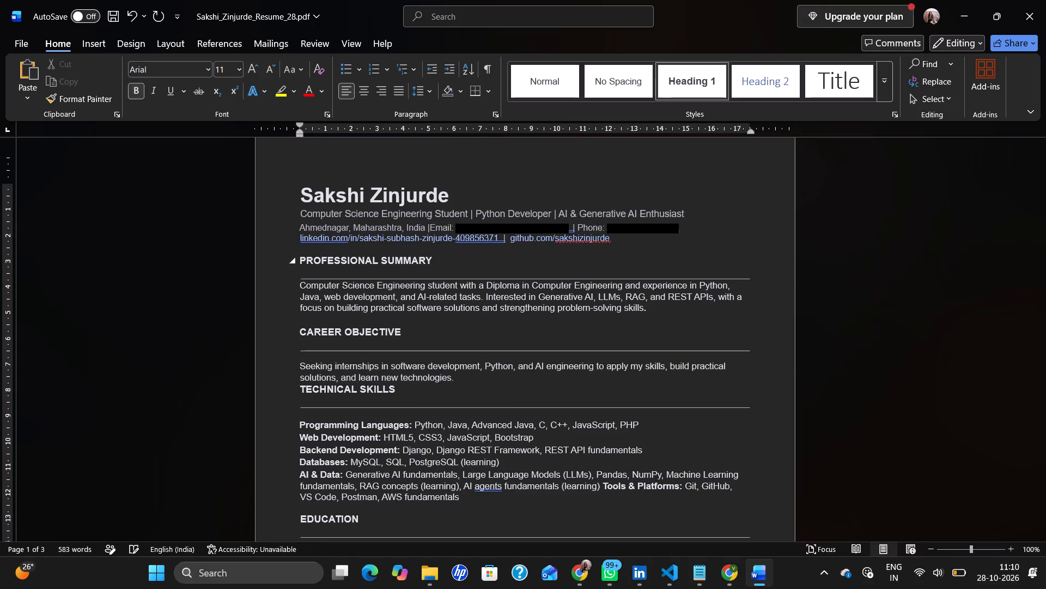
{"action": "left_click", "coordinate": [306, 357]}
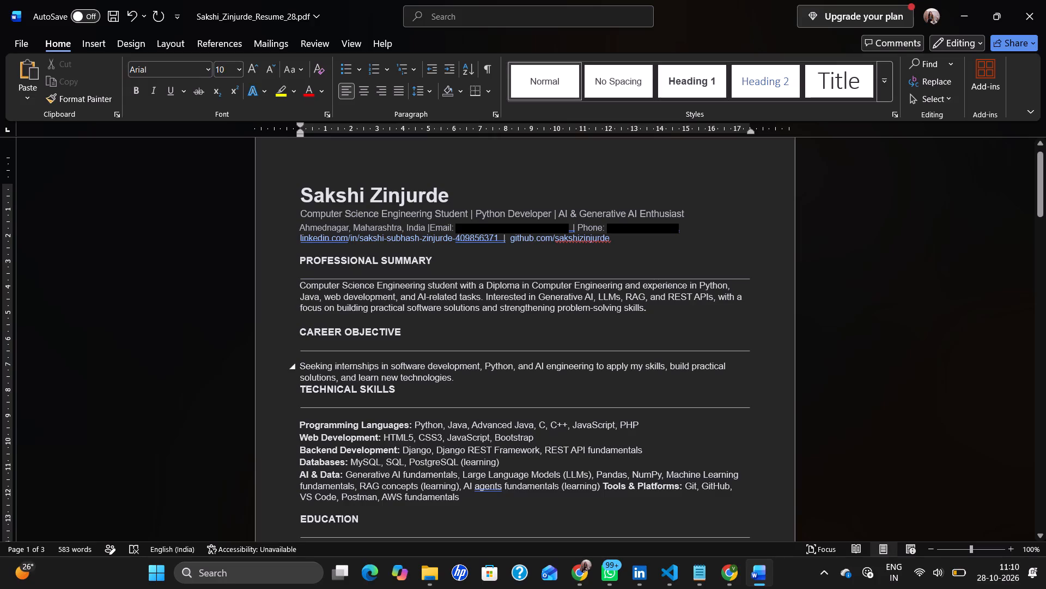
{"action": "left_click", "coordinate": [299, 363]}
{"action": "left_click", "coordinate": [305, 340]}
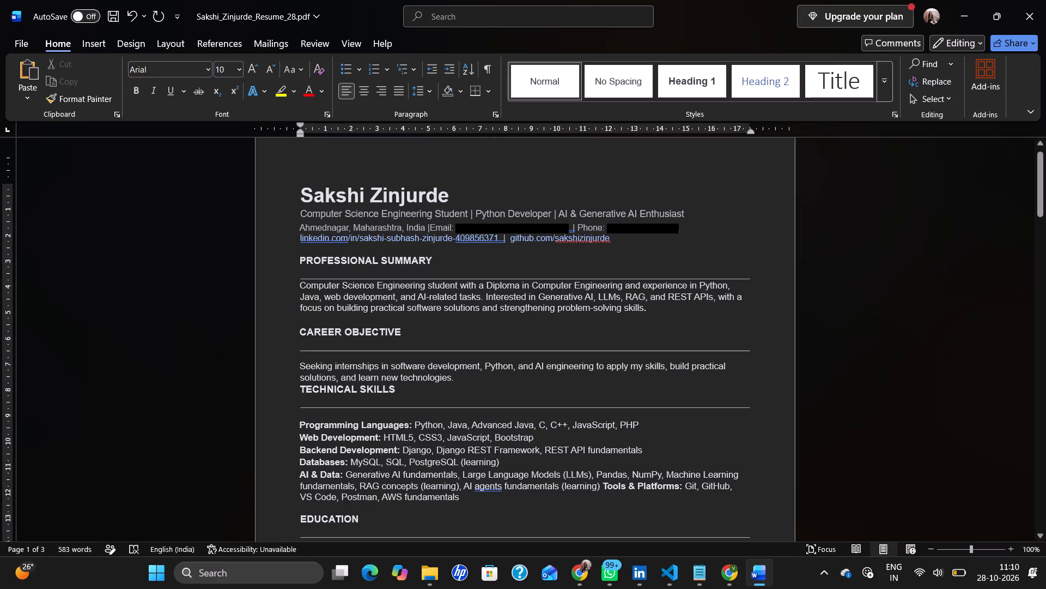
{"action": "key", "text": "BackSpace"}
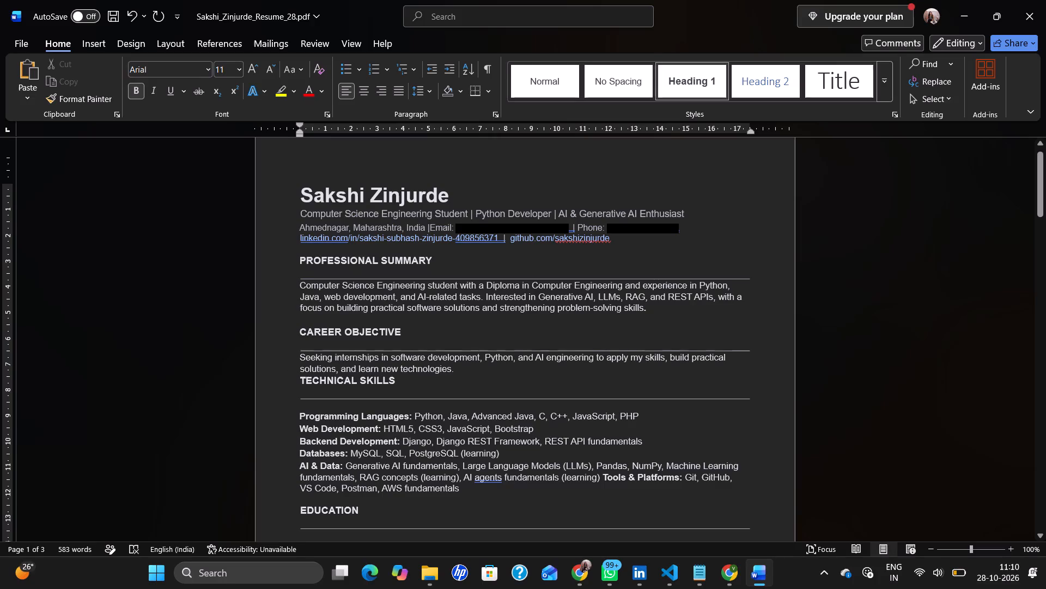
Add an empty line between the Career Objective paragraph and the Technical Skills heading.
{"action": "left_click", "coordinate": [460, 370]}
{"action": "key", "text": "Return"}
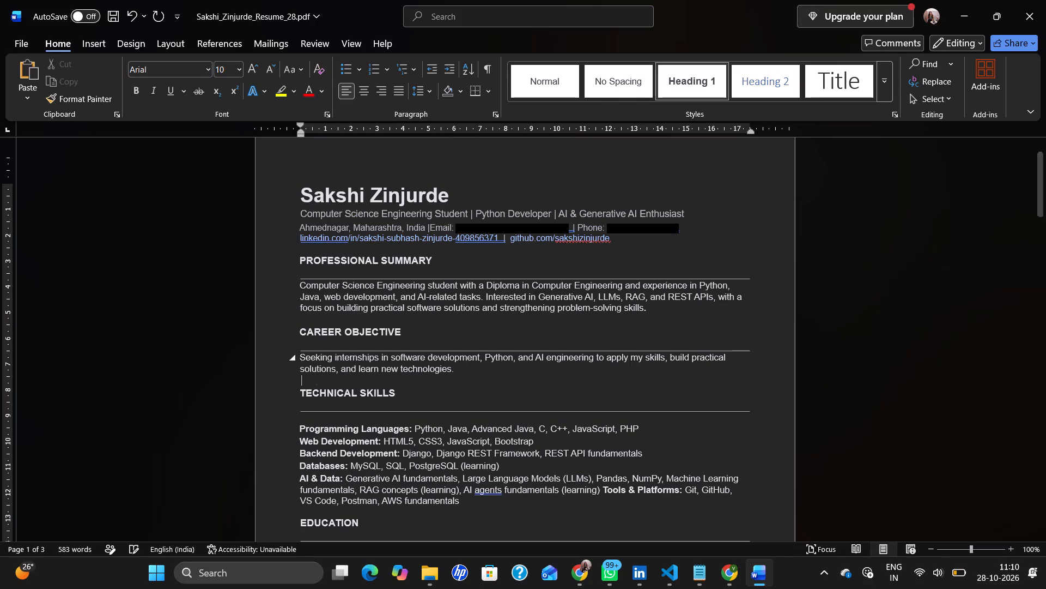
Remove the blank space between the Technical Skills heading rule and the Programming Languages line.
{"action": "left_click", "coordinate": [306, 424]}
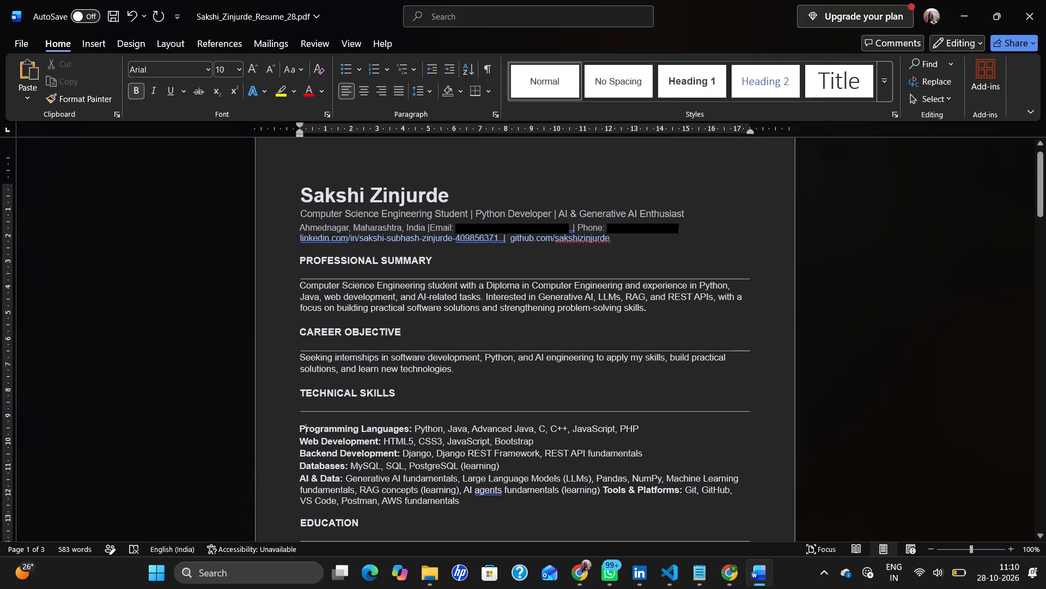
{"action": "key", "text": "Left"}
{"action": "key", "text": "BackSpace"}
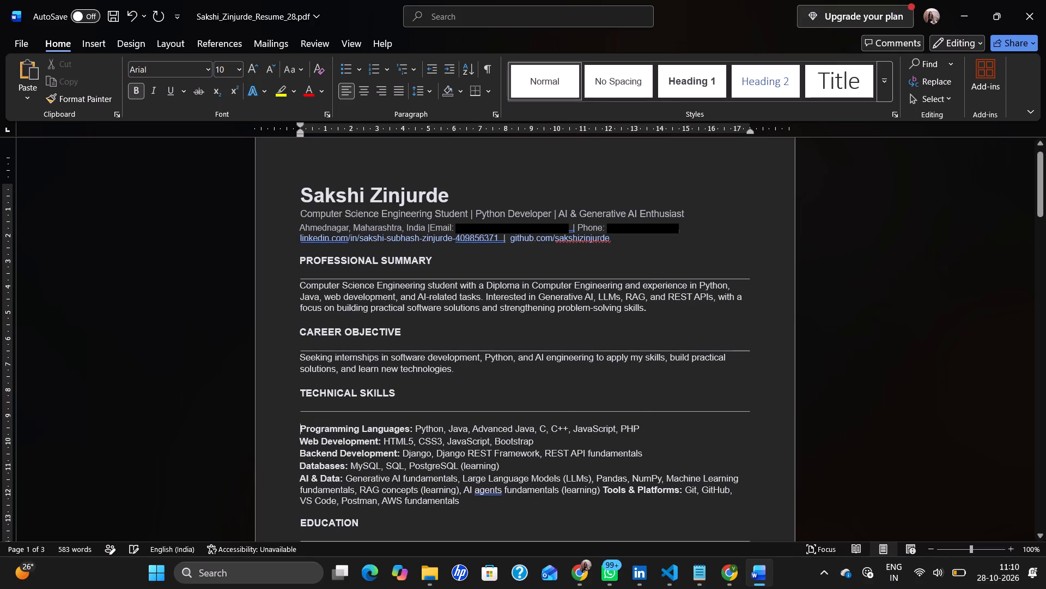
{"action": "key", "text": "BackSpace"}
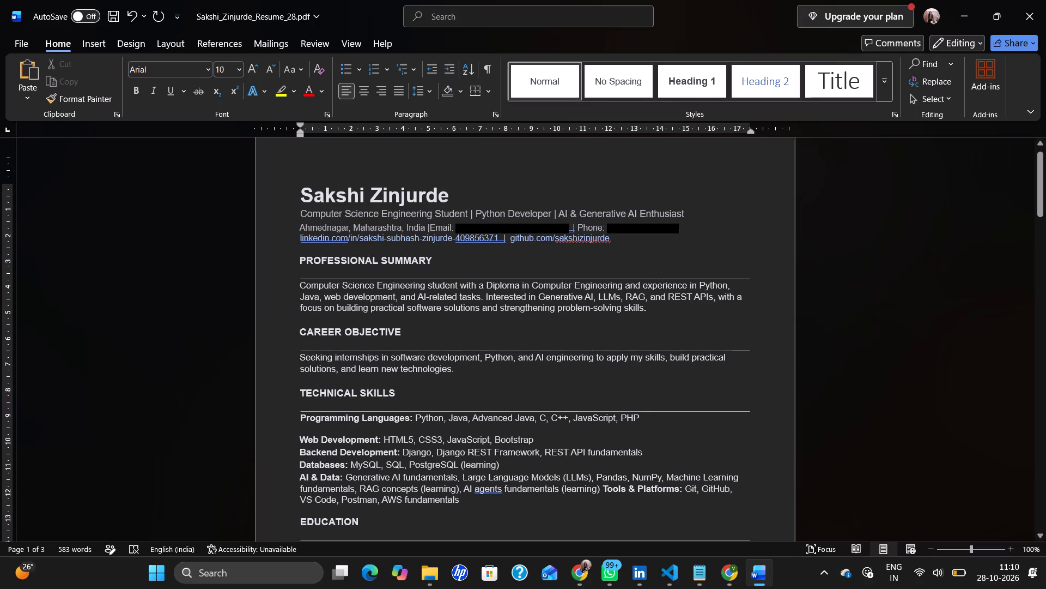
Try to close the gap above the Web Development line, retyping the deleted last letter of PHP as "p" and keeping Web Development on its own line.
{"action": "left_click", "coordinate": [307, 434]}
{"action": "left_click", "coordinate": [302, 433]}
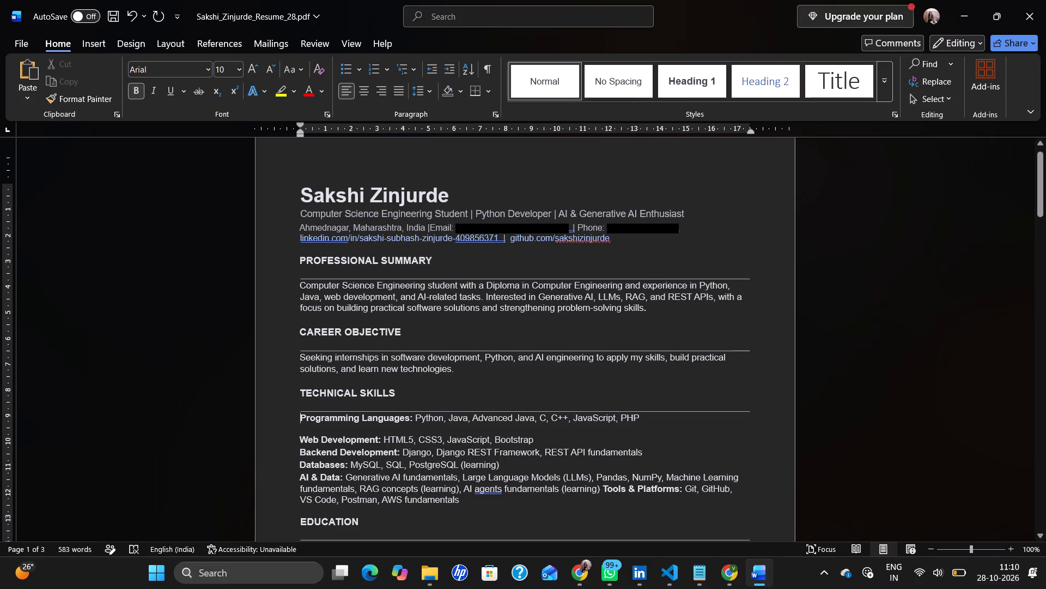
{"action": "left_click", "coordinate": [303, 428]}
{"action": "key", "text": "Down"}
{"action": "key", "text": "BackSpace"}
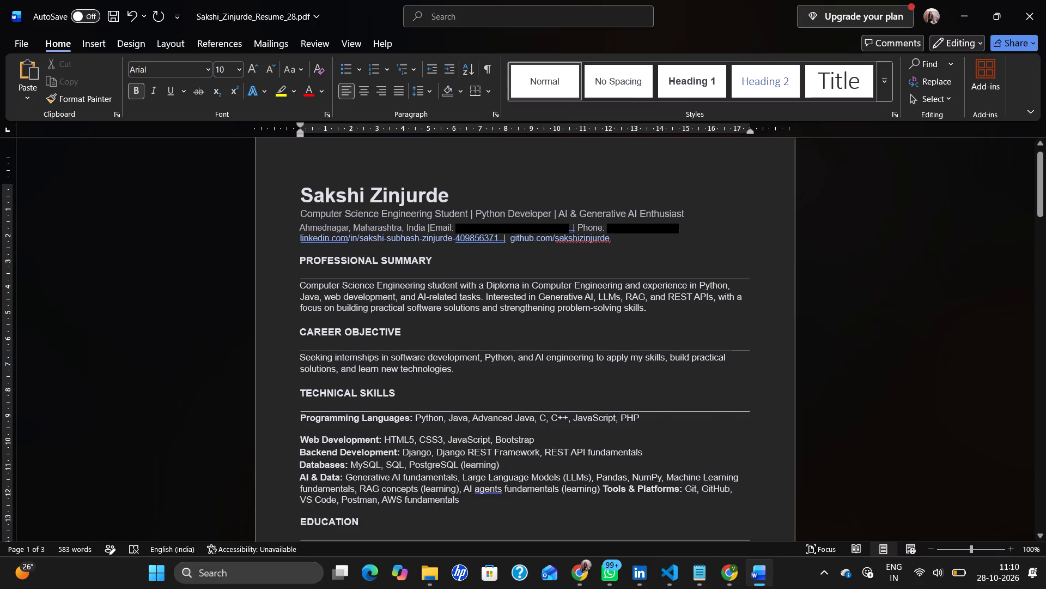
{"action": "key", "text": "BackSpace"}
{"action": "key", "text": "BackSpace"}
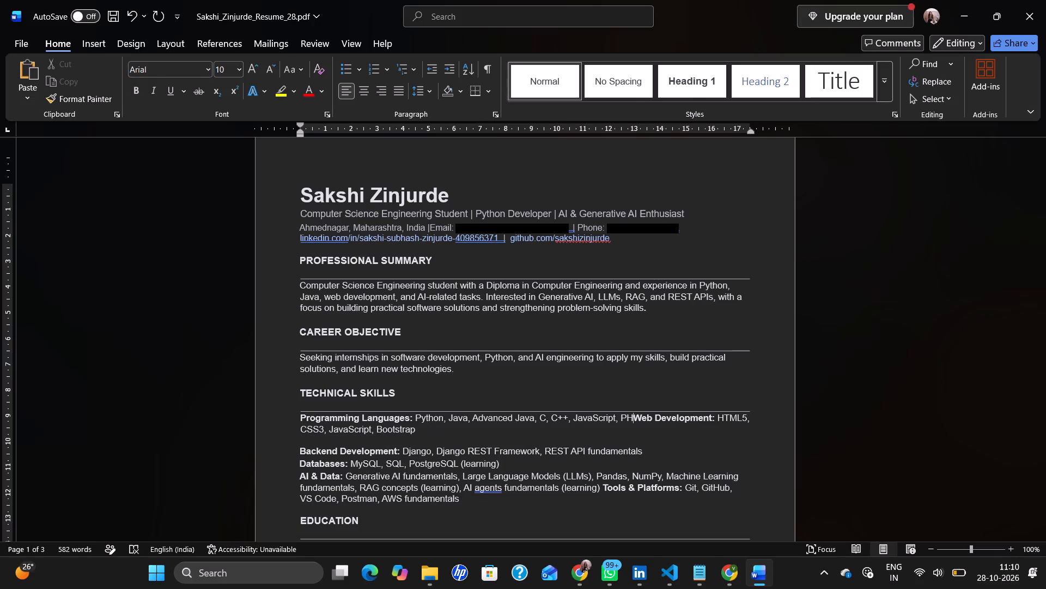
{"action": "key", "text": "p"}
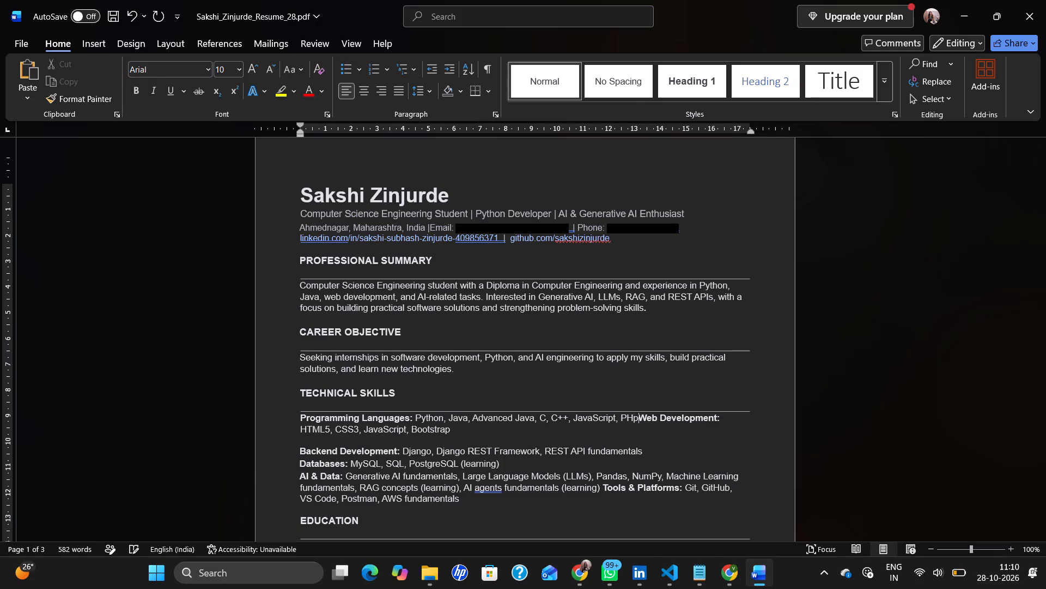
{"action": "key", "text": "Return"}
{"action": "key", "text": "BackSpace"}
{"action": "key", "text": "Return"}
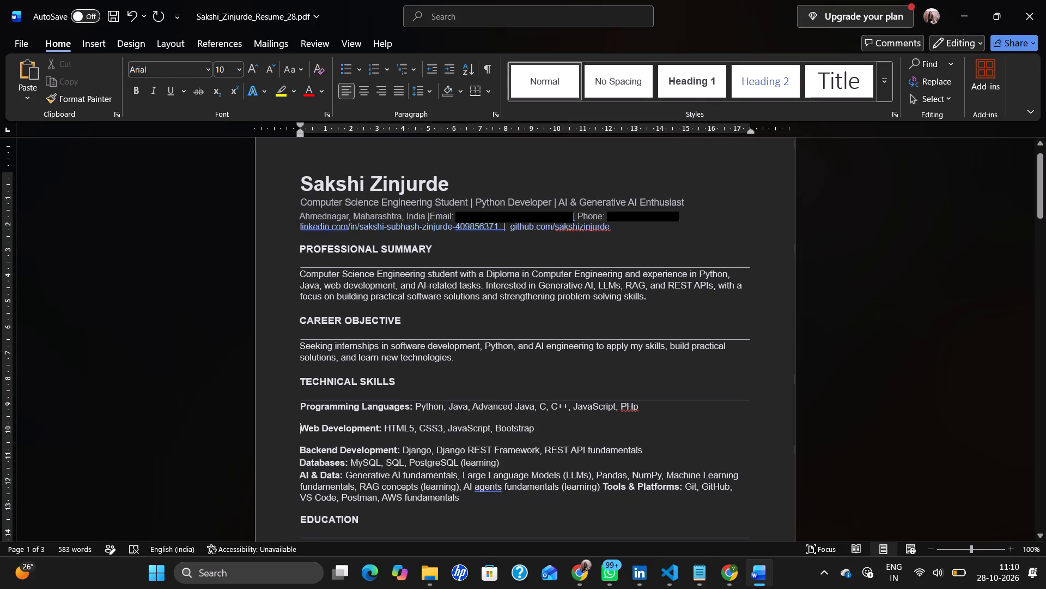
Merge the Programming Languages line into the heading paragraph above it to close the gap before Web Development.
{"action": "left_click", "coordinate": [304, 394]}
{"action": "key", "text": "BackSpace"}
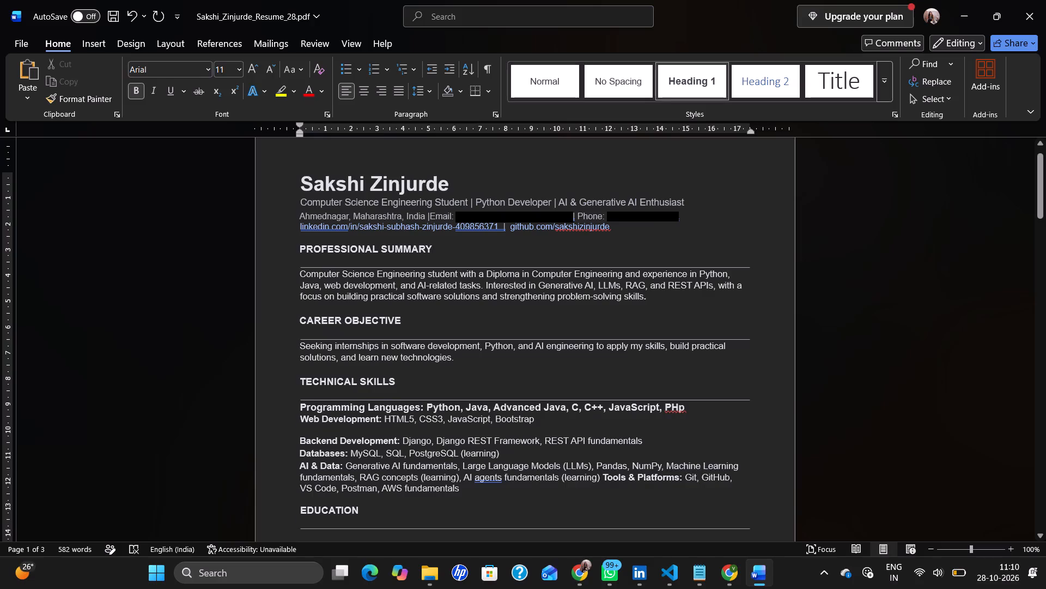
Format the list of languages after the Programming Languages label: remove the bold and set font size 10.
{"action": "left_click", "coordinate": [429, 409]}
{"action": "left_click_drag", "start_coordinate": [429, 409], "coordinate": [678, 405]}
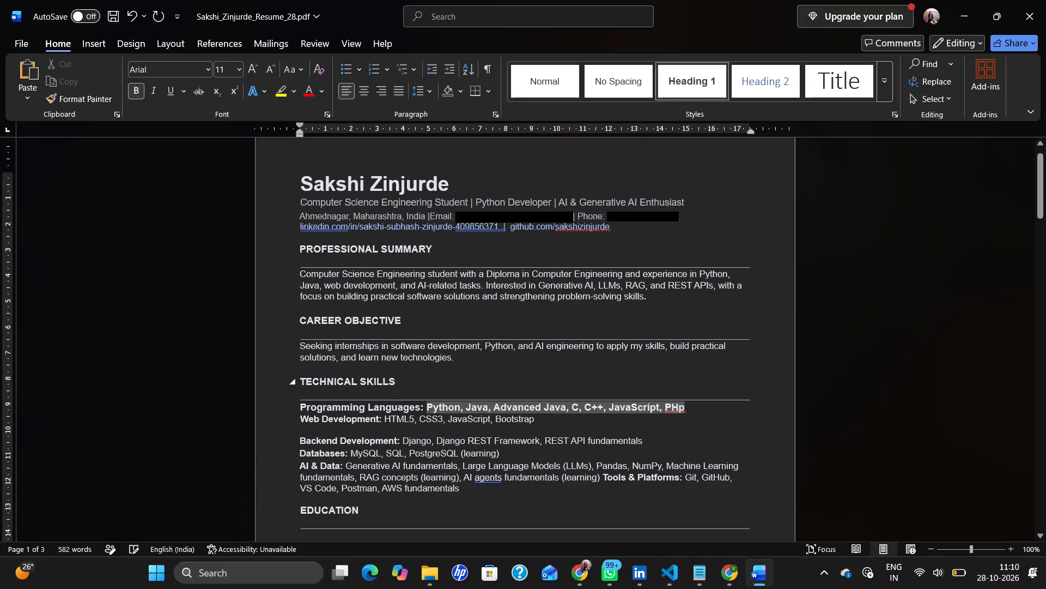
{"action": "left_click_drag", "start_coordinate": [678, 405], "coordinate": [683, 406]}
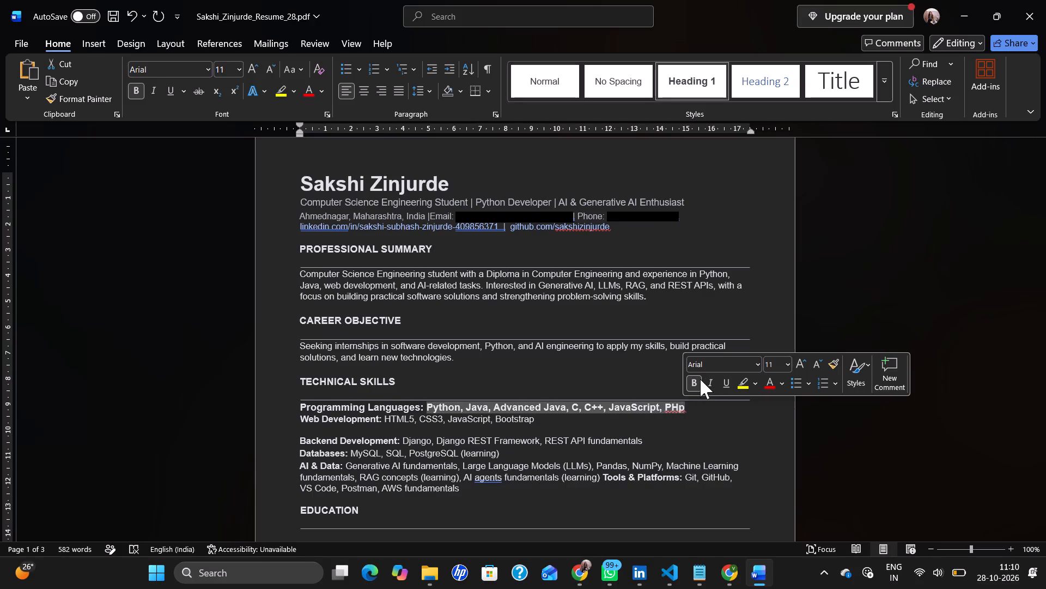
{"action": "left_click", "coordinate": [700, 379]}
{"action": "left_click", "coordinate": [783, 363]}
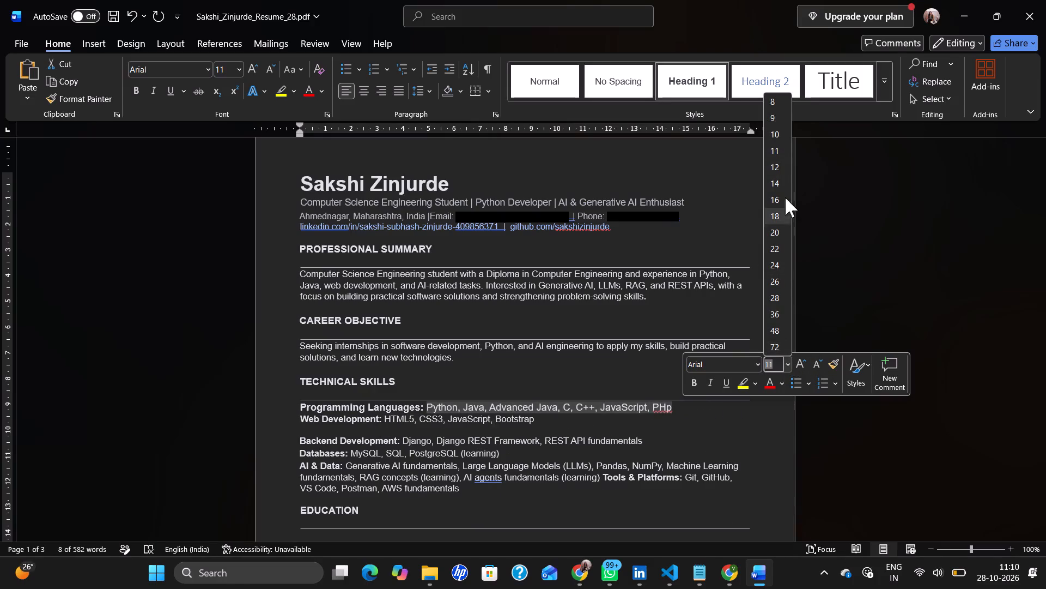
{"action": "left_click", "coordinate": [773, 135]}
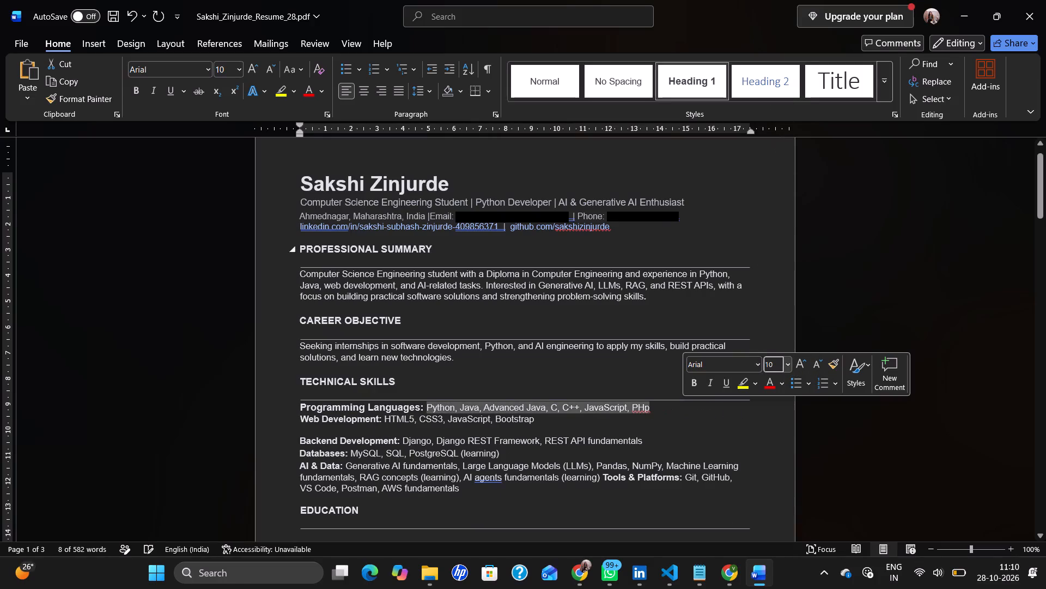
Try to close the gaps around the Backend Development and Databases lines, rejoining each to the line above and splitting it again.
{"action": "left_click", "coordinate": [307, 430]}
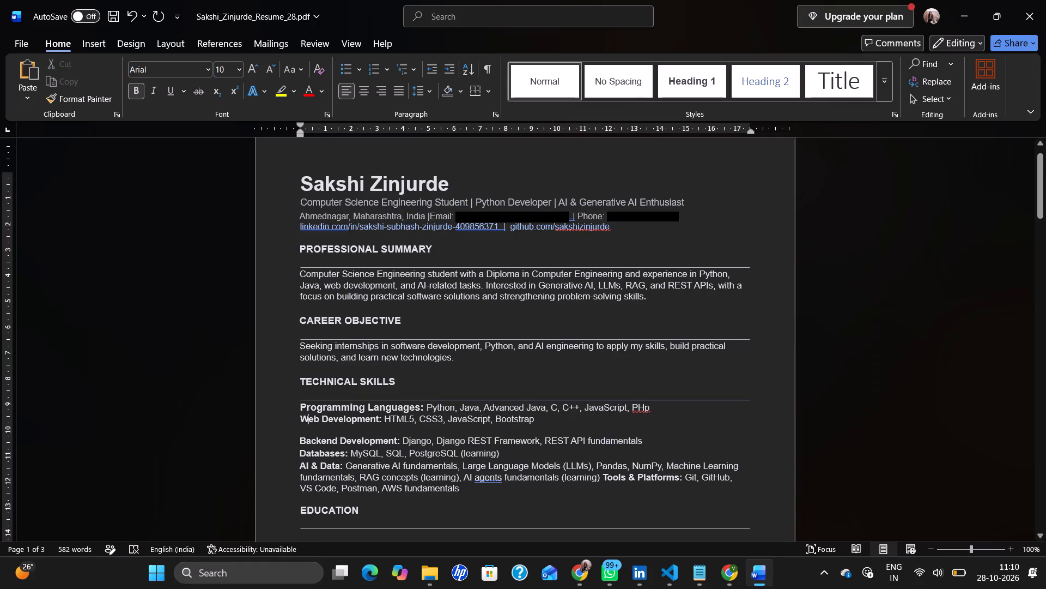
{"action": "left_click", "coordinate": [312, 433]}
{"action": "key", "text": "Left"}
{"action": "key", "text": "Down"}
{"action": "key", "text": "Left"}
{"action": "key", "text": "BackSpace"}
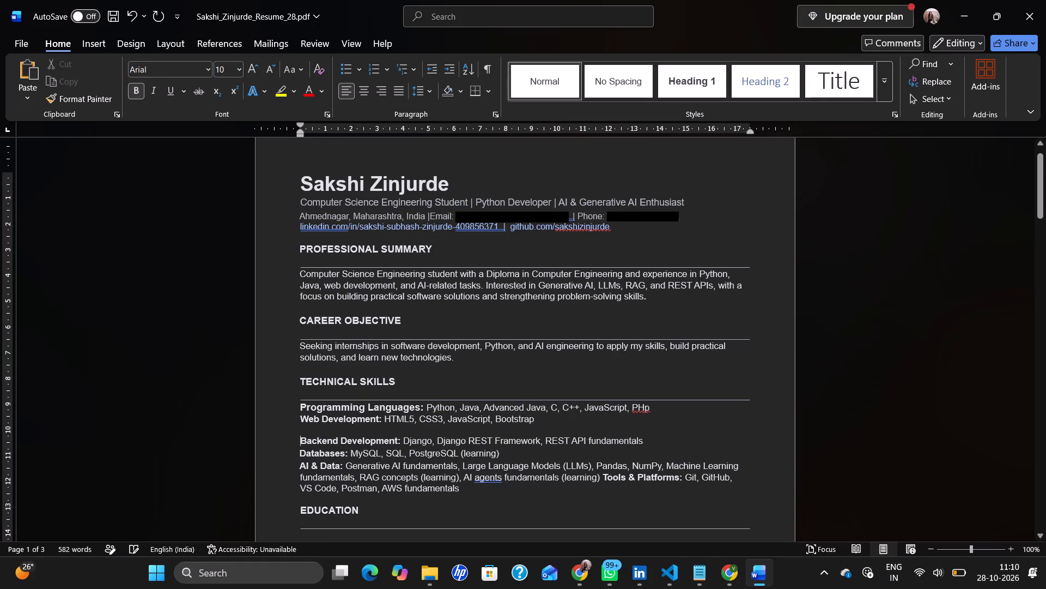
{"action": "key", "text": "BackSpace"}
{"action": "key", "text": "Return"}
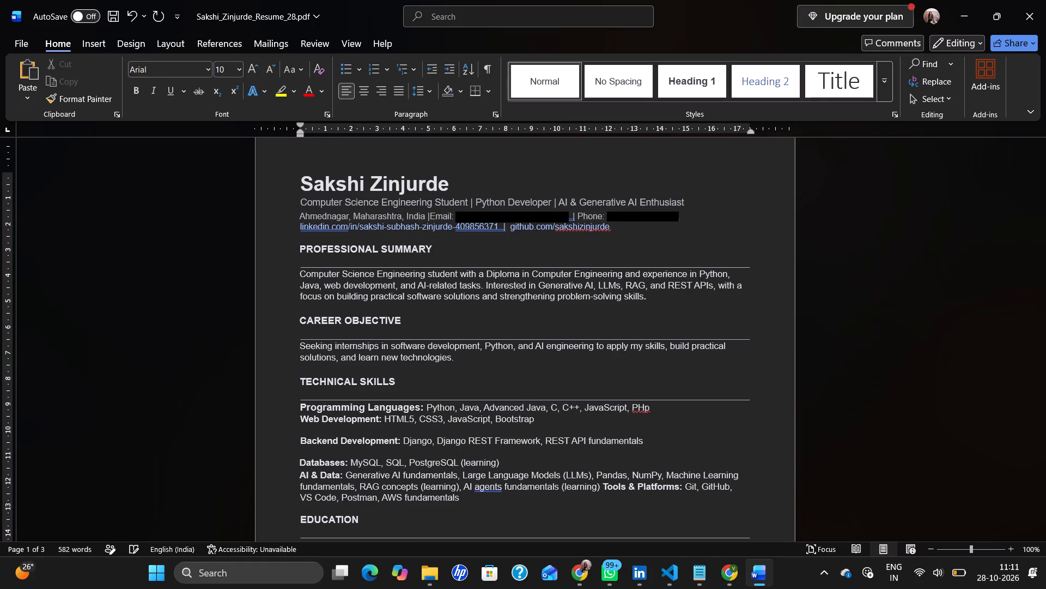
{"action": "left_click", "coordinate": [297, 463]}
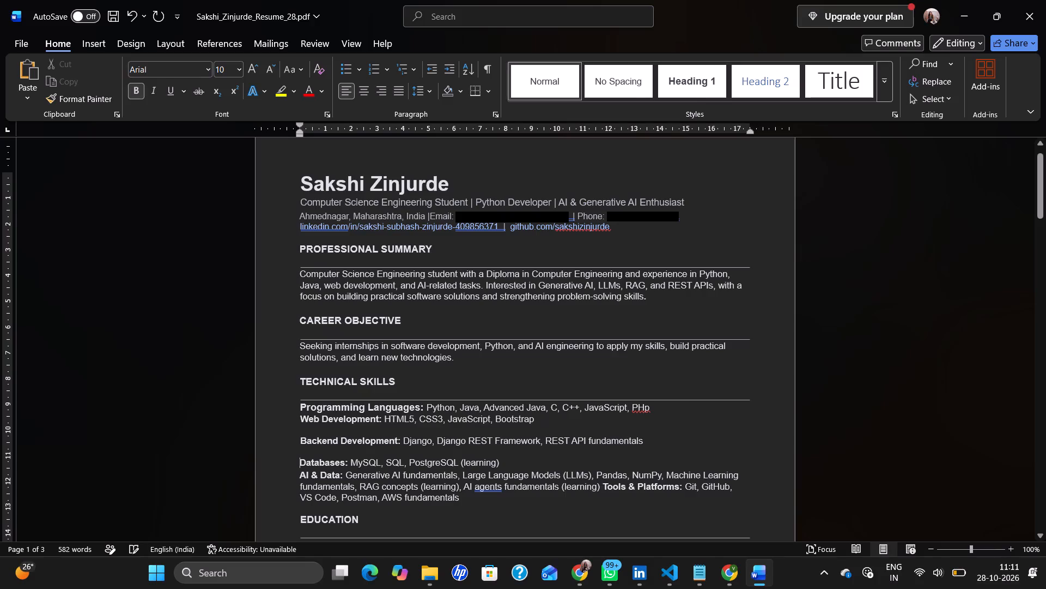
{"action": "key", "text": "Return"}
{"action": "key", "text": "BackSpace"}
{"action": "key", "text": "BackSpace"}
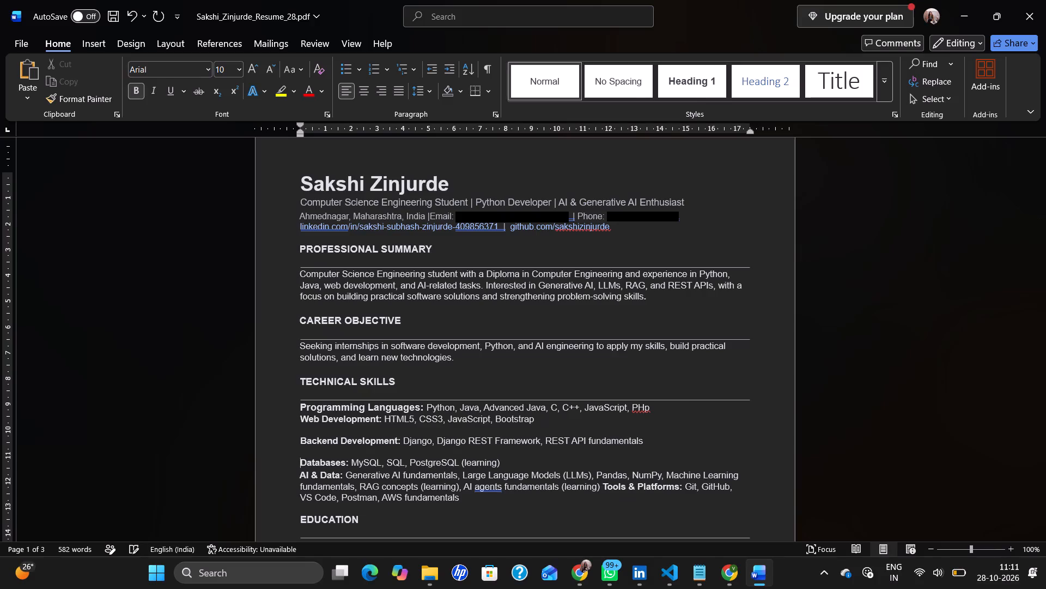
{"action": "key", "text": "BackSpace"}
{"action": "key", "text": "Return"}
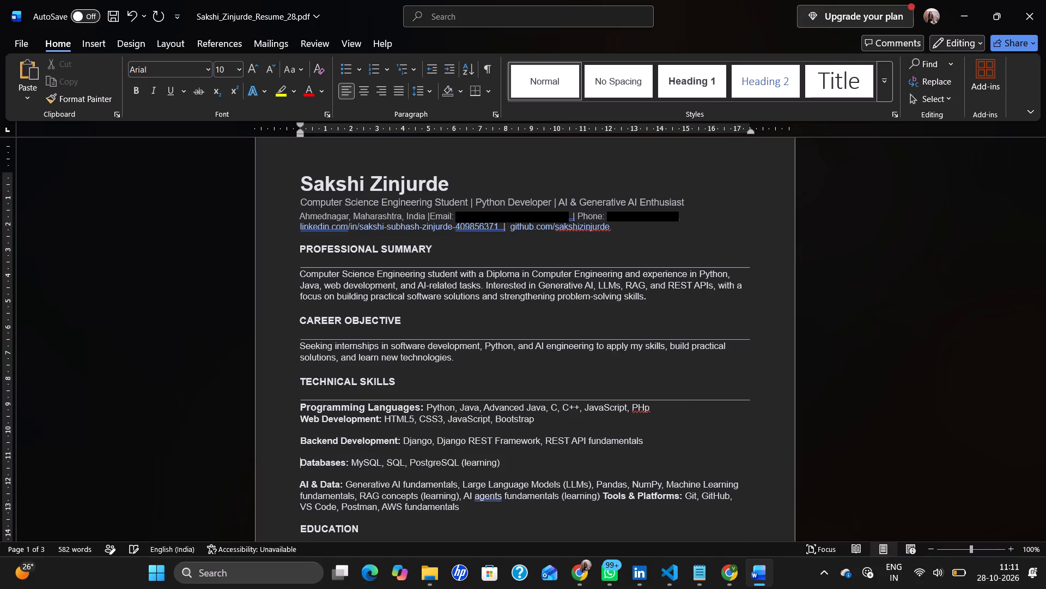
{"action": "scroll", "coordinate": [297, 459], "scroll_direction": "down", "scroll_amount": 1}
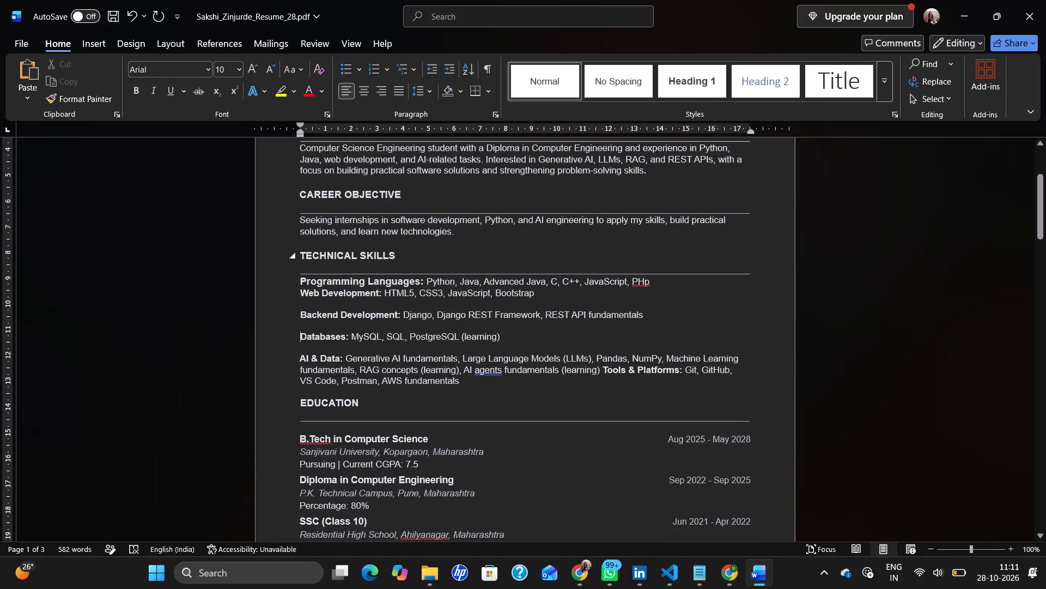
{"action": "left_click_drag", "start_coordinate": [297, 279], "coordinate": [455, 380]}
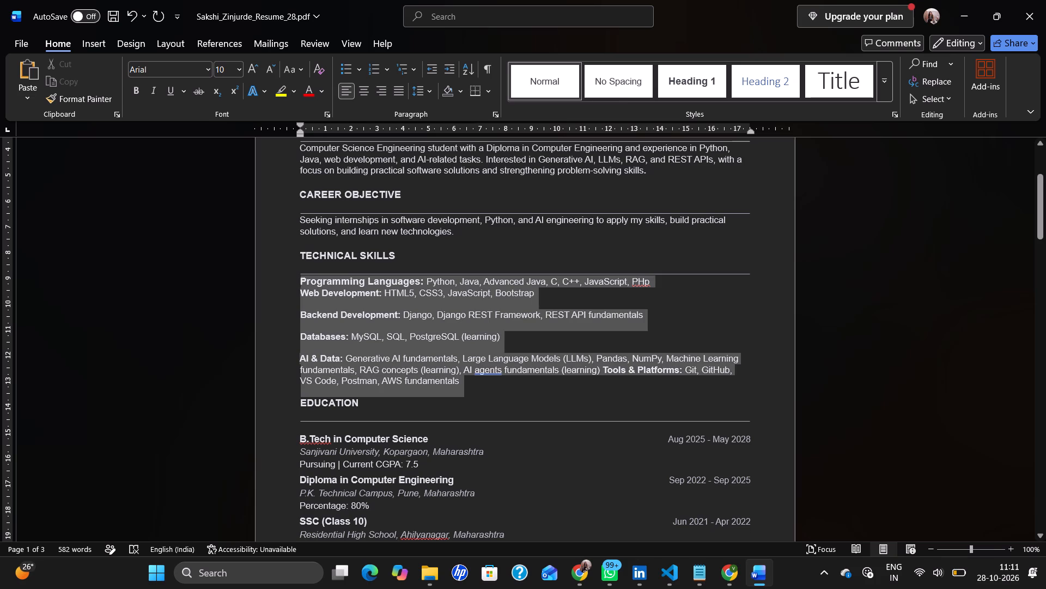
{"action": "left_click_drag", "start_coordinate": [455, 380], "coordinate": [456, 380]}
{"action": "key", "text": "ctrl+c"}
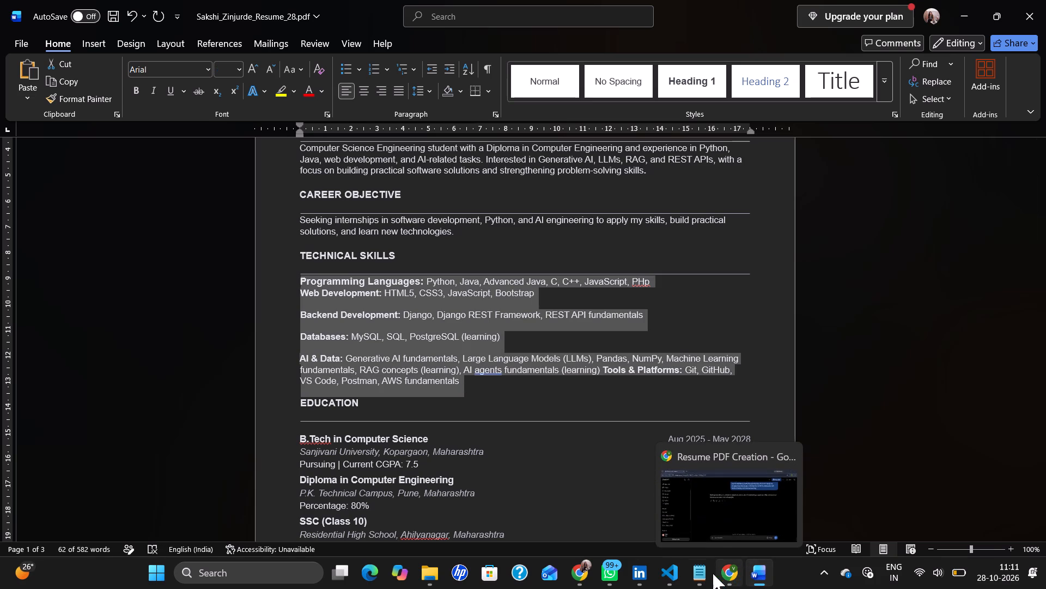
{"action": "left_click", "coordinate": [728, 564]}
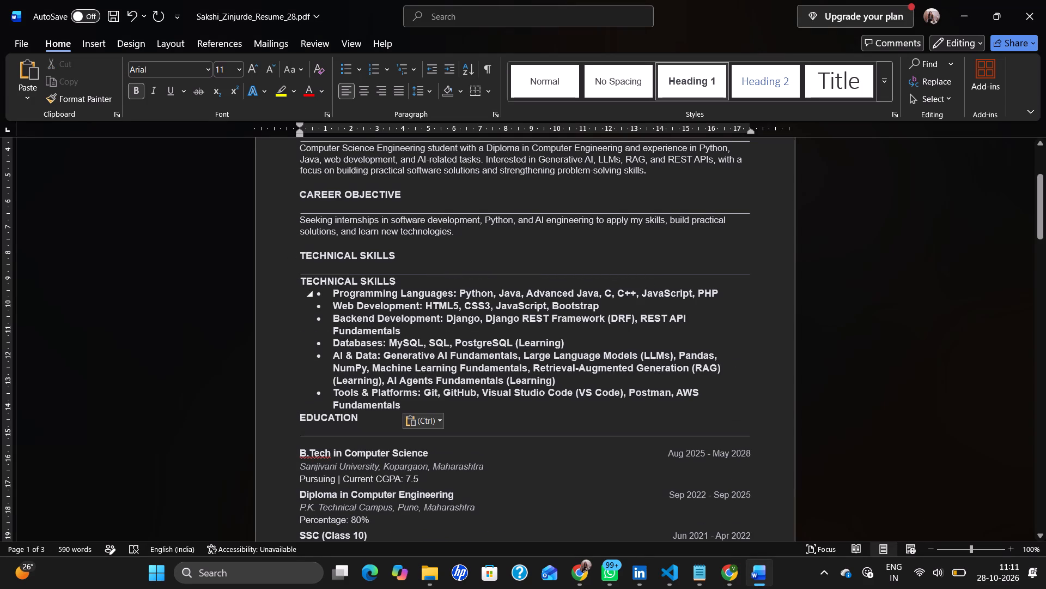
Set the font size of all the pasted skill bullets, from Programming Languages through Tools & Platforms, to 10.
{"action": "left_click_drag", "start_coordinate": [335, 294], "coordinate": [414, 399]}
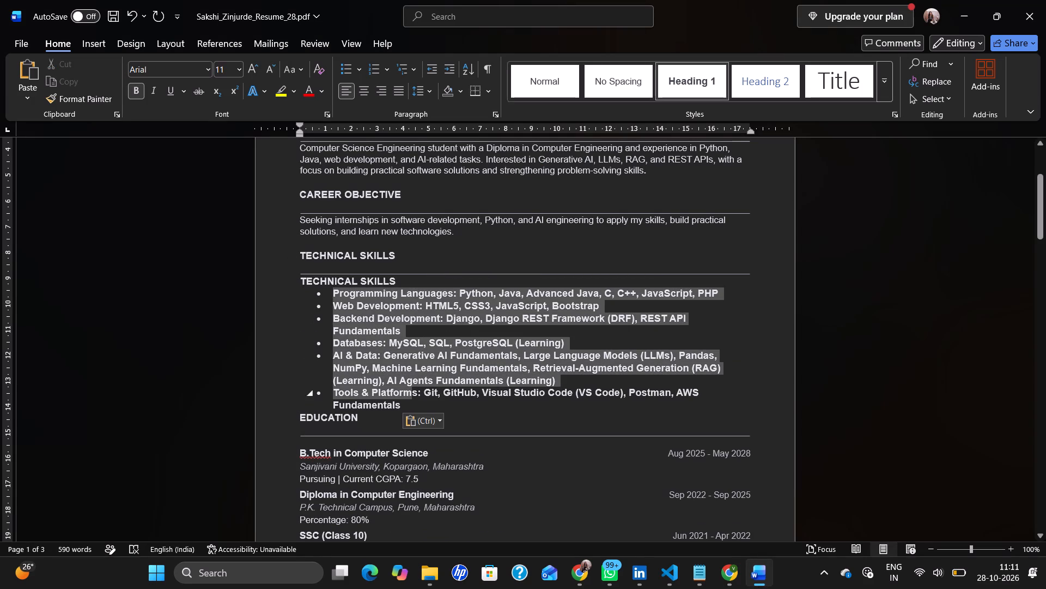
{"action": "left_click_drag", "start_coordinate": [414, 399], "coordinate": [416, 402]}
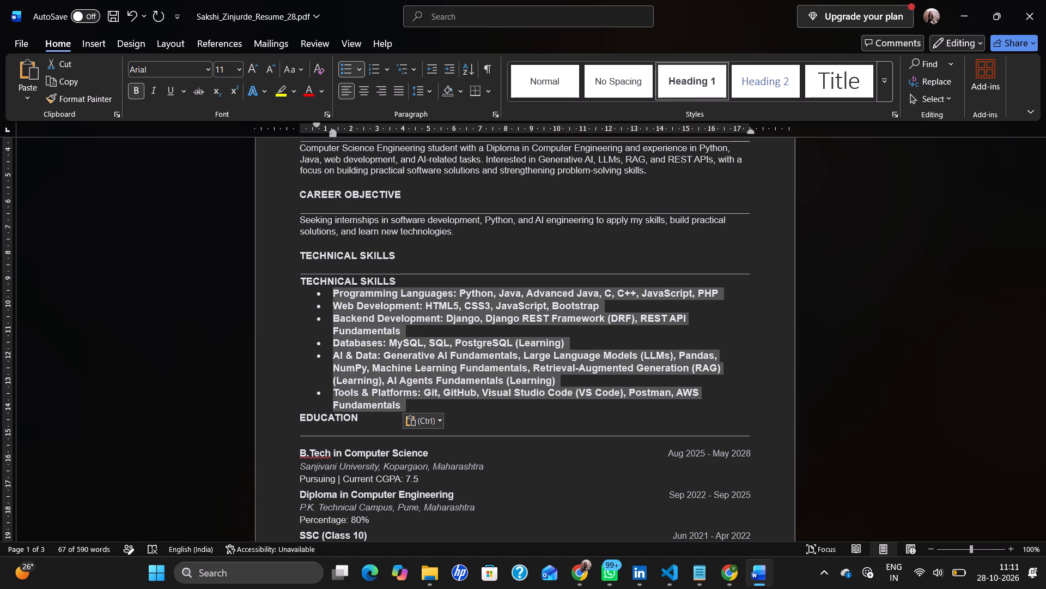
{"action": "left_click", "coordinate": [238, 70]}
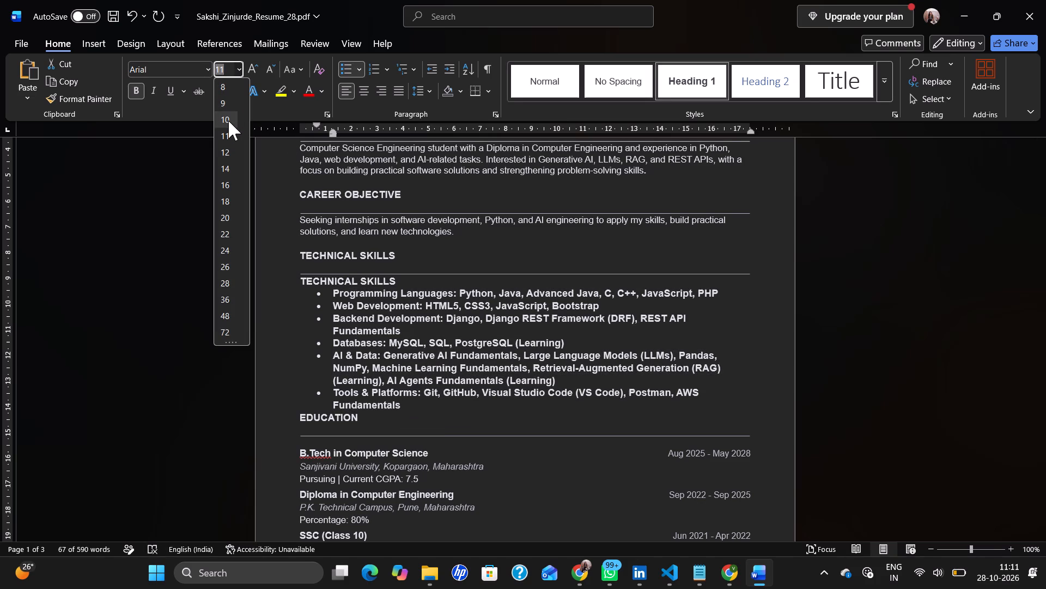
{"action": "left_click", "coordinate": [228, 121]}
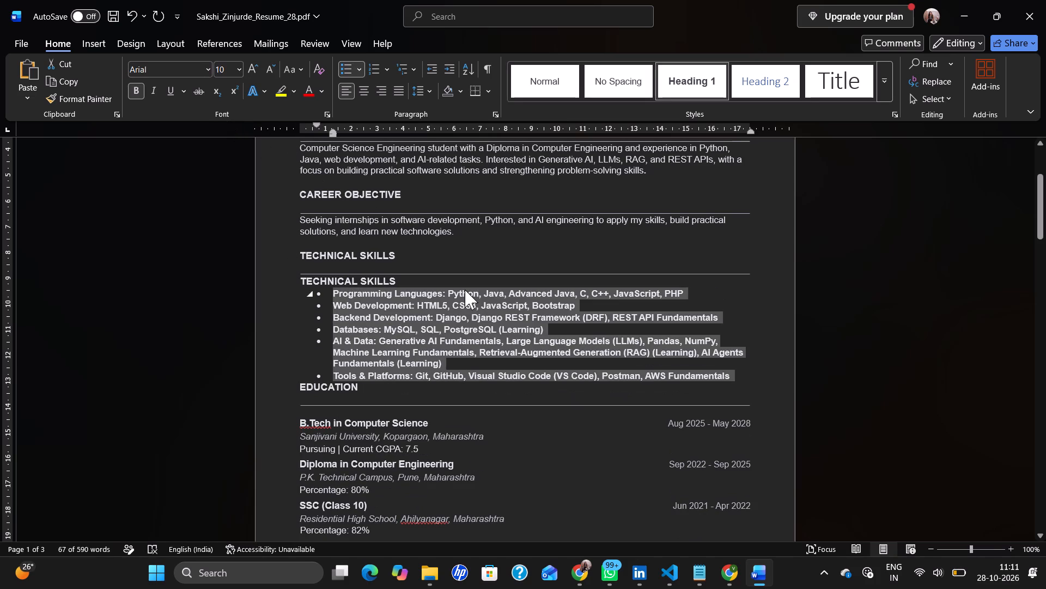
Remove the bold from the skills listed after the Programming Languages, Web Development, Backend Development and Databases labels.
{"action": "left_click", "coordinate": [465, 290]}
{"action": "left_click_drag", "start_coordinate": [446, 287], "coordinate": [652, 292]}
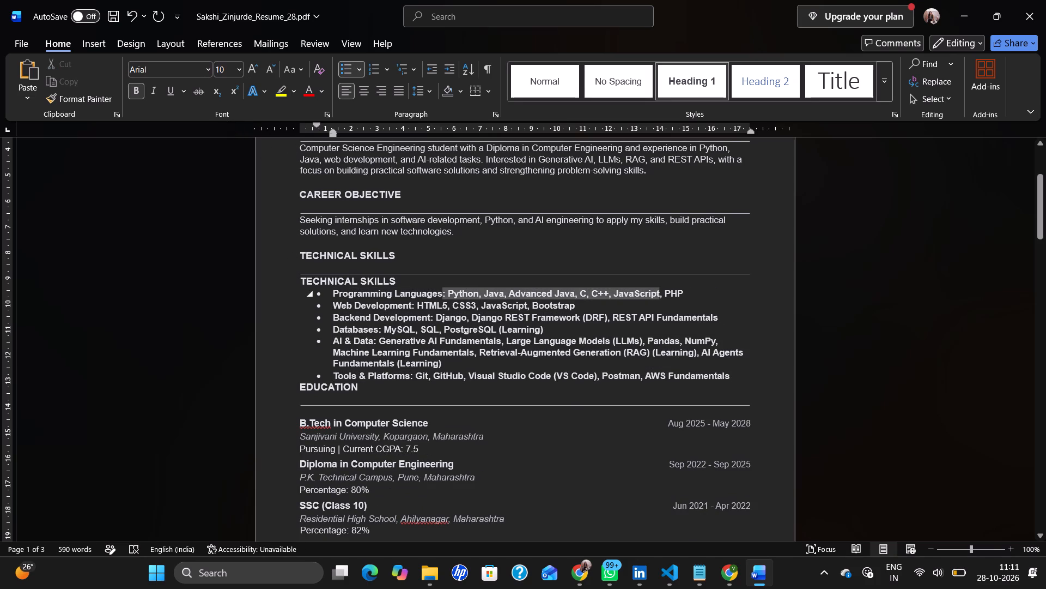
{"action": "left_click_drag", "start_coordinate": [652, 292], "coordinate": [682, 292]}
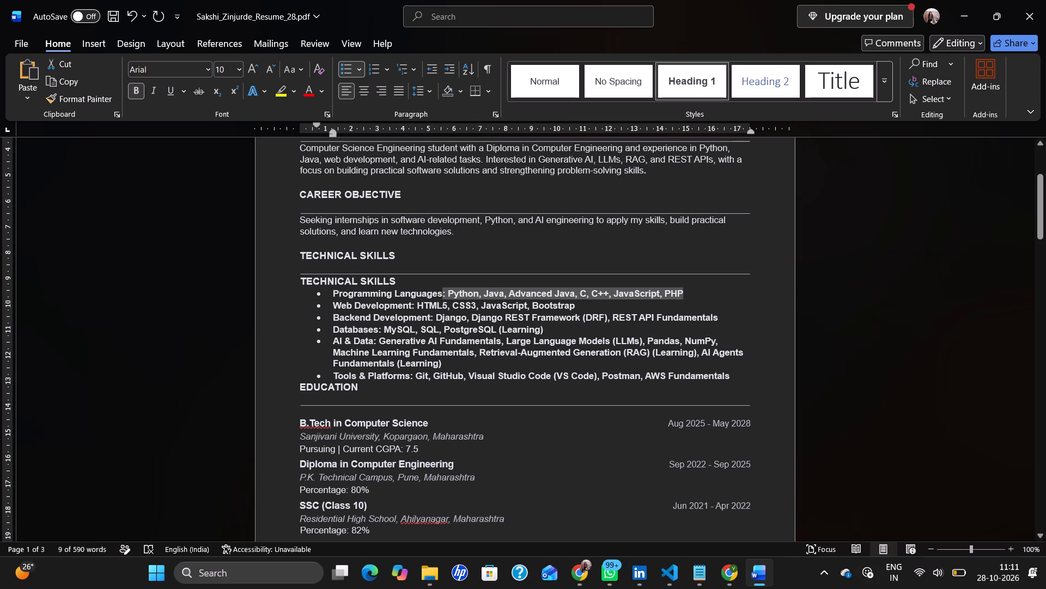
{"action": "left_click", "coordinate": [132, 89]}
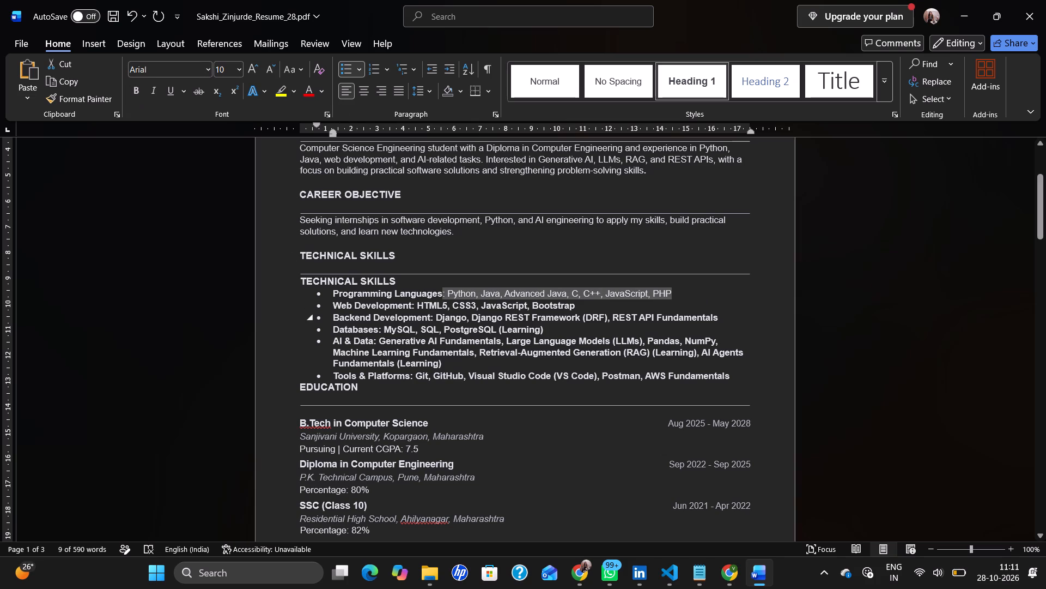
{"action": "left_click_drag", "start_coordinate": [416, 303], "coordinate": [562, 305]}
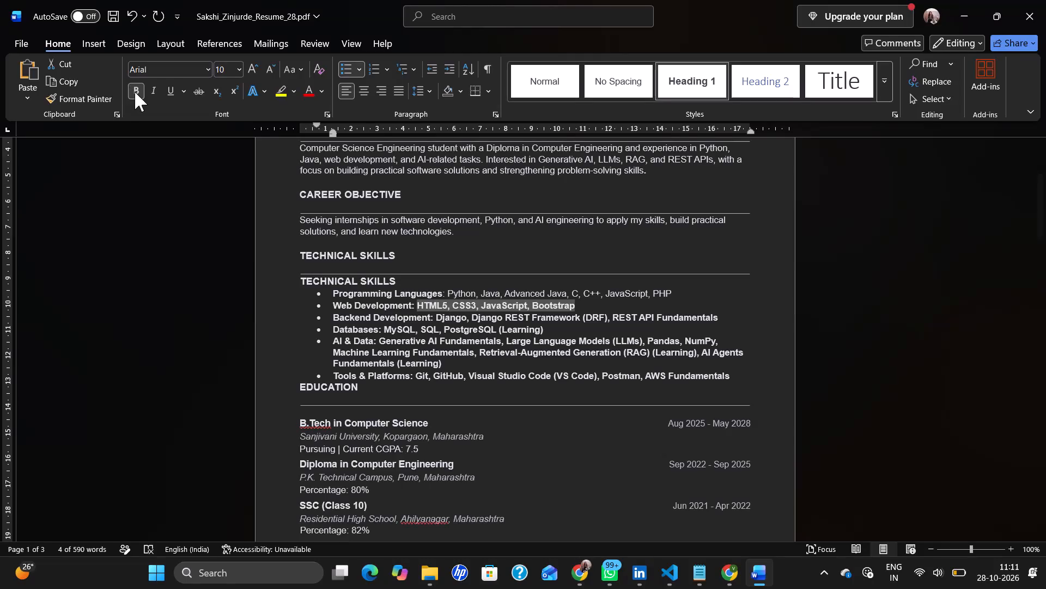
{"action": "left_click", "coordinate": [135, 92]}
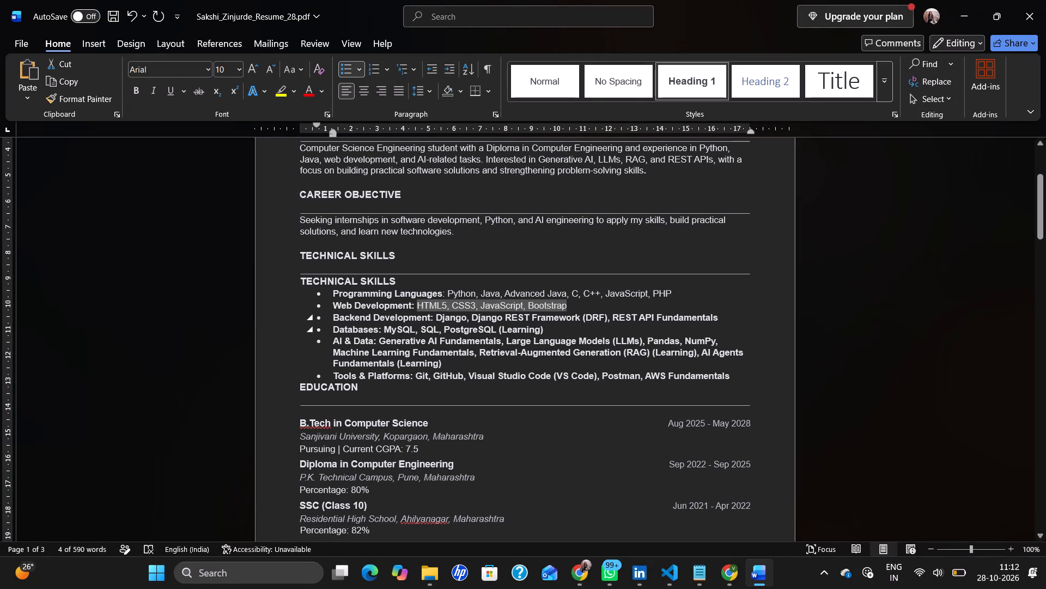
{"action": "left_click_drag", "start_coordinate": [434, 319], "coordinate": [722, 319]}
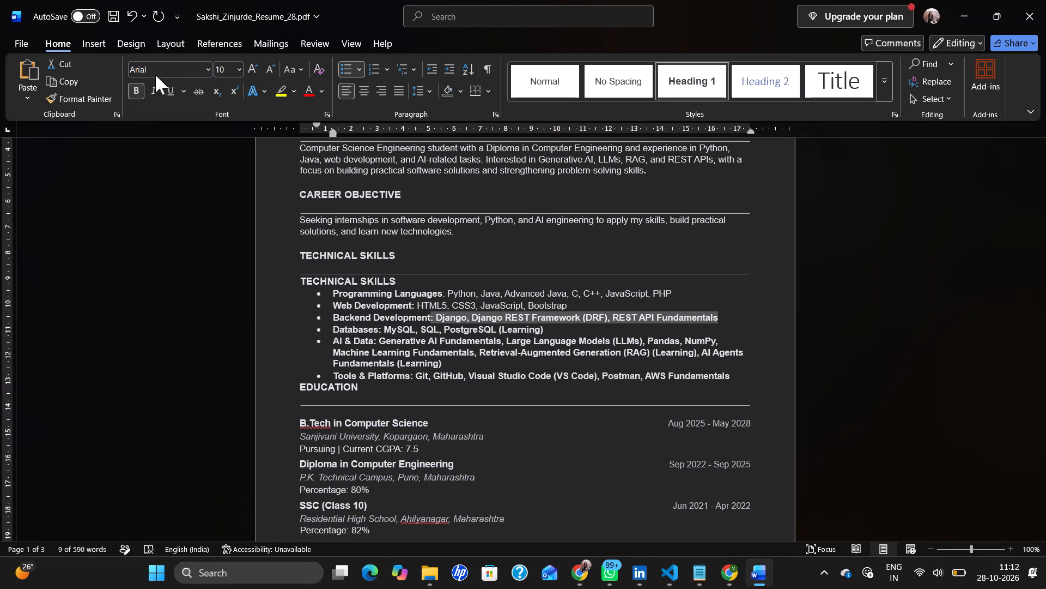
{"action": "left_click", "coordinate": [132, 90]}
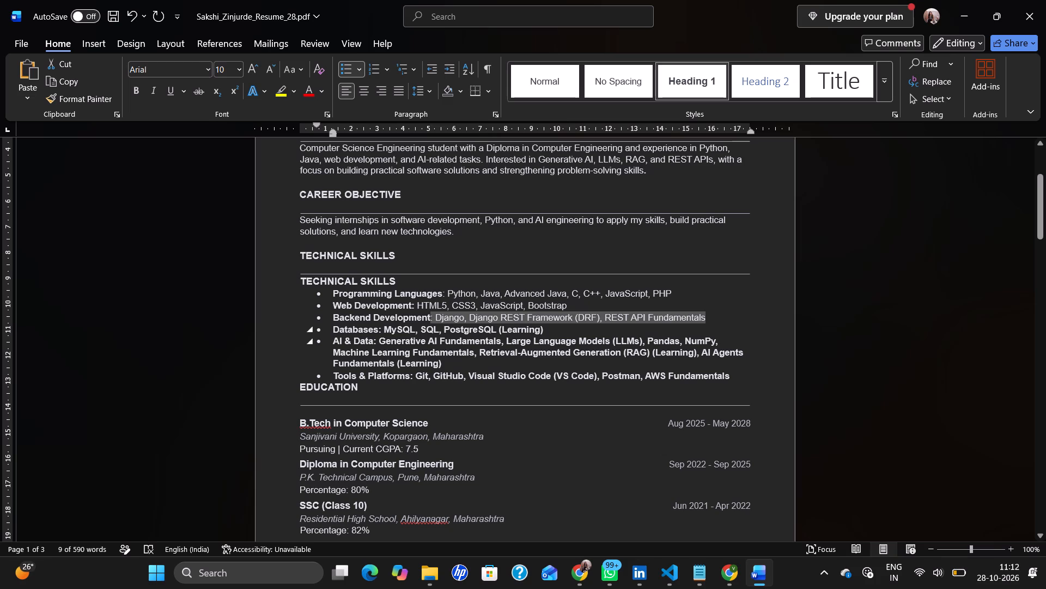
{"action": "left_click", "coordinate": [386, 329]}
{"action": "left_click_drag", "start_coordinate": [386, 329], "coordinate": [560, 332]}
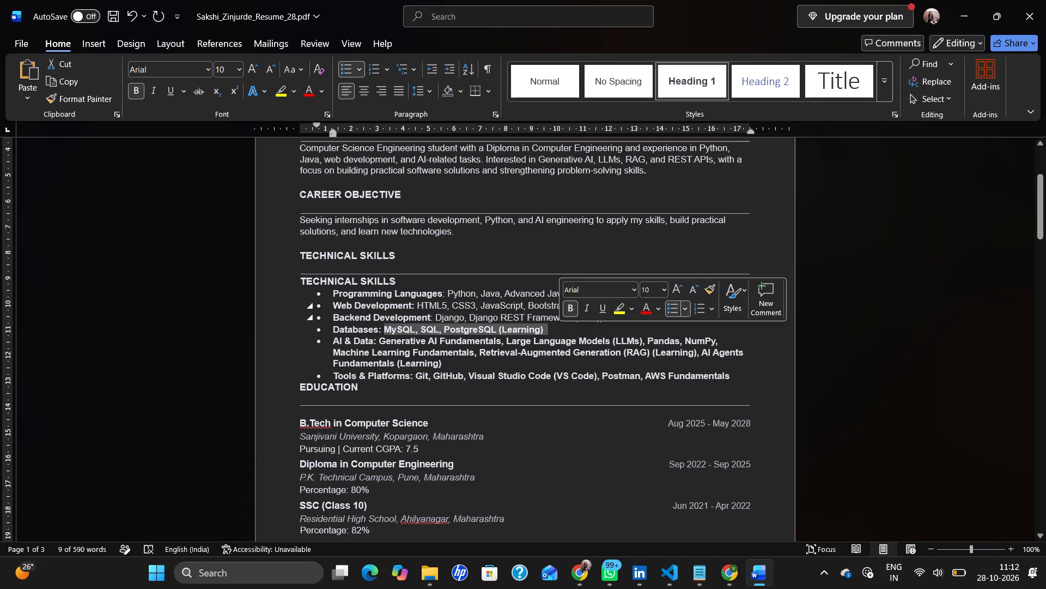
{"action": "left_click", "coordinate": [137, 93]}
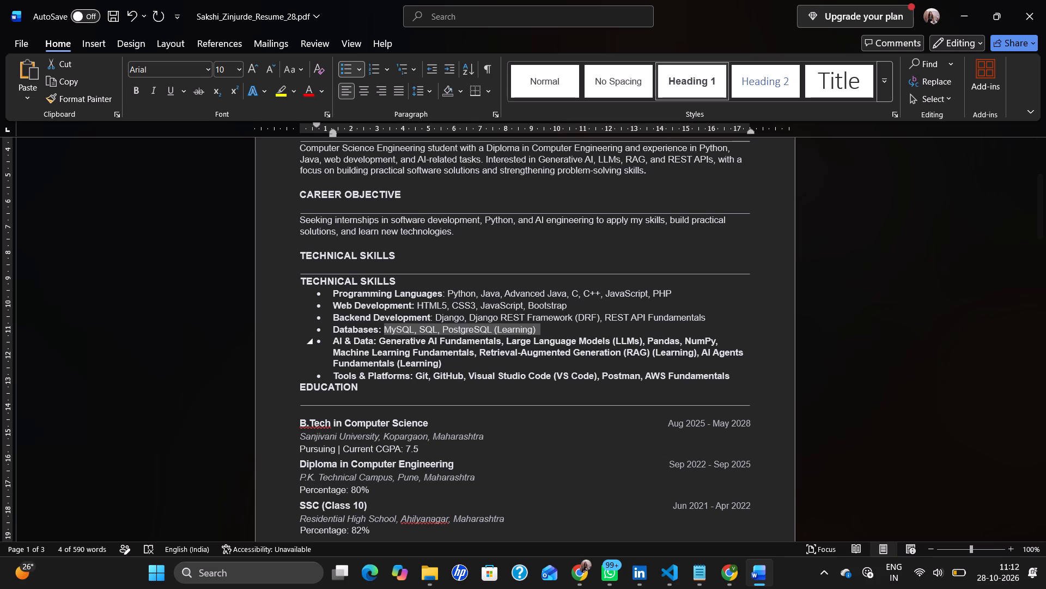
Remove the bold from the AI & Data skills, from Generative AI Fundamentals through NumPy.
{"action": "left_click_drag", "start_coordinate": [378, 341], "coordinate": [617, 335]}
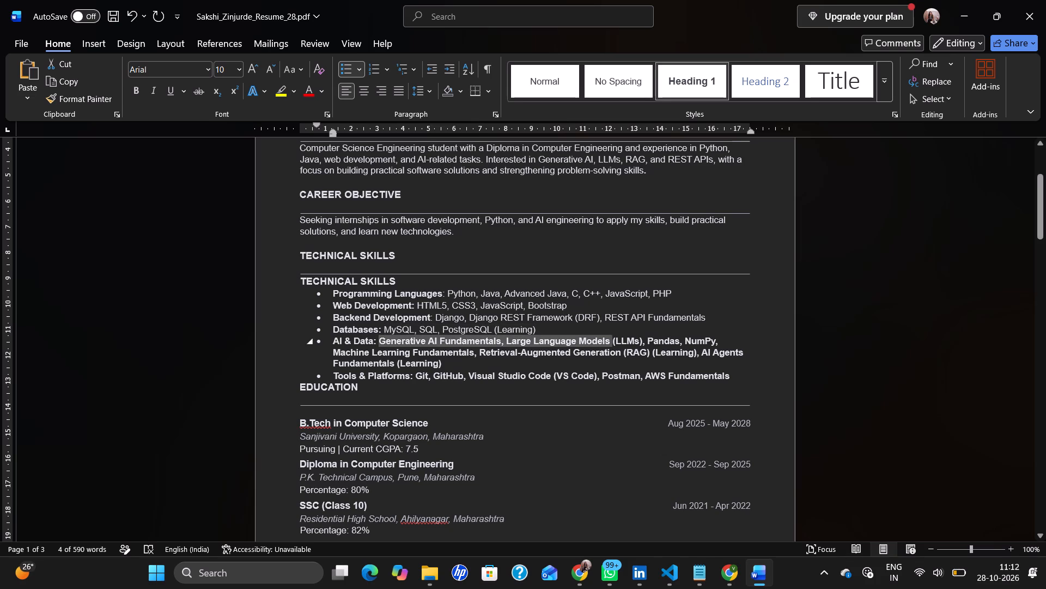
{"action": "left_click_drag", "start_coordinate": [617, 335], "coordinate": [699, 337]}
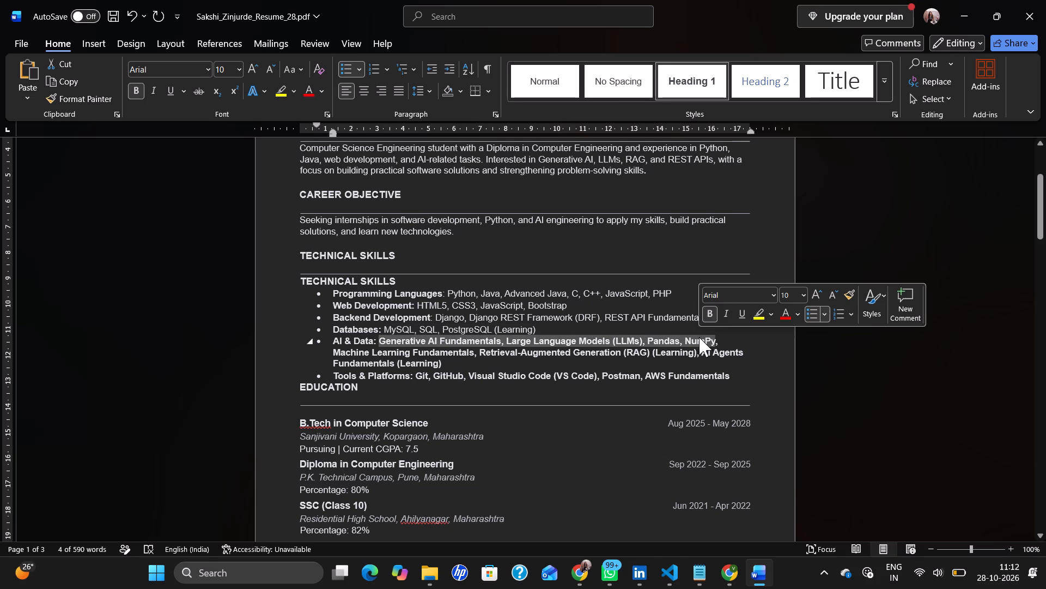
{"action": "left_click", "coordinate": [712, 315]}
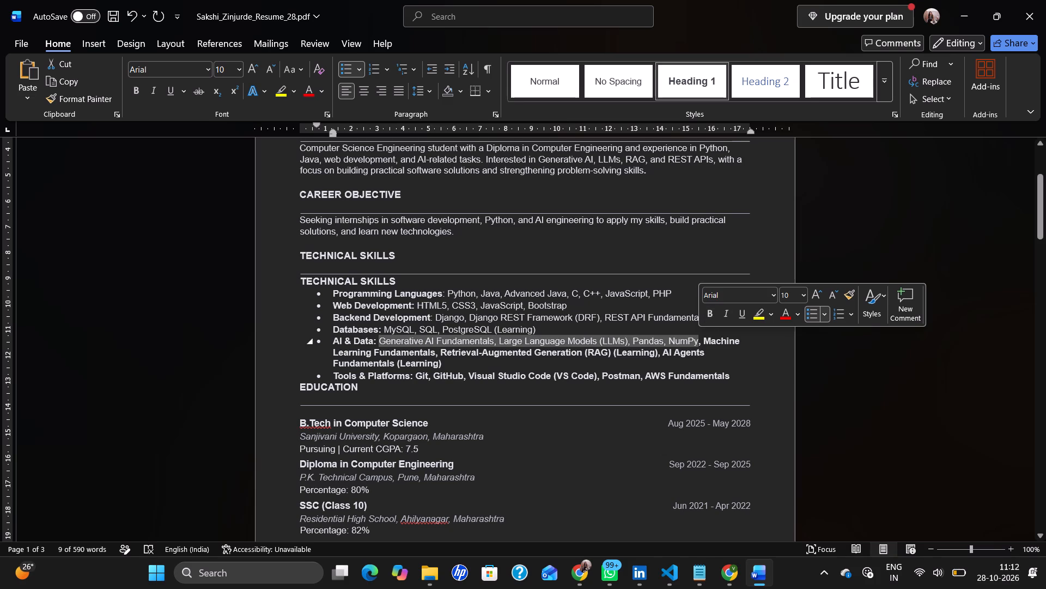
{"action": "left_click", "coordinate": [702, 338]}
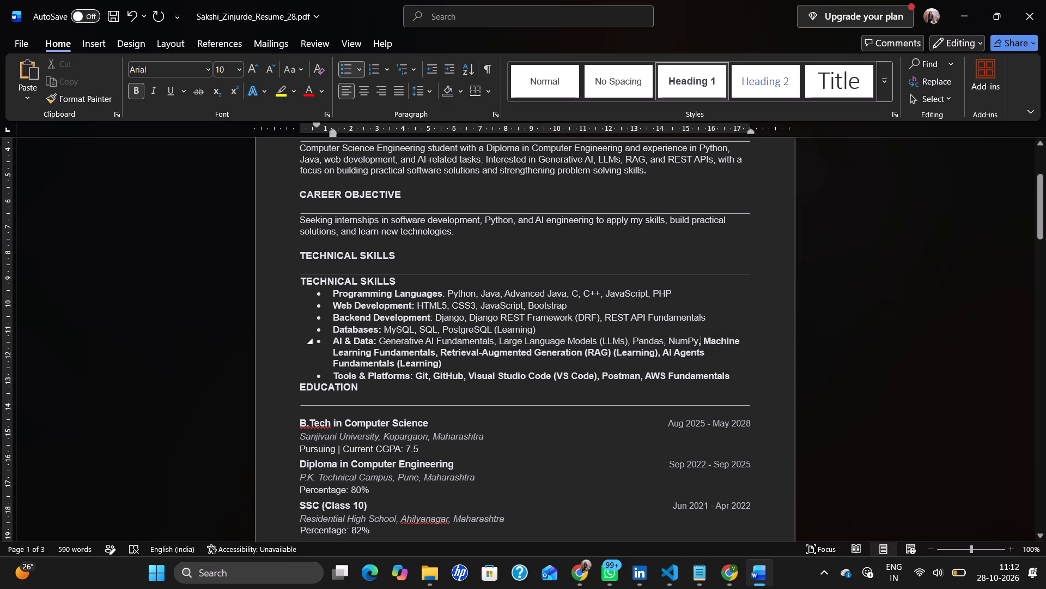
Split the AI & Data line before Machine Learning into a new bullet and unbold its text from Learning Fundamentals onward.
{"action": "key", "text": "Return"}
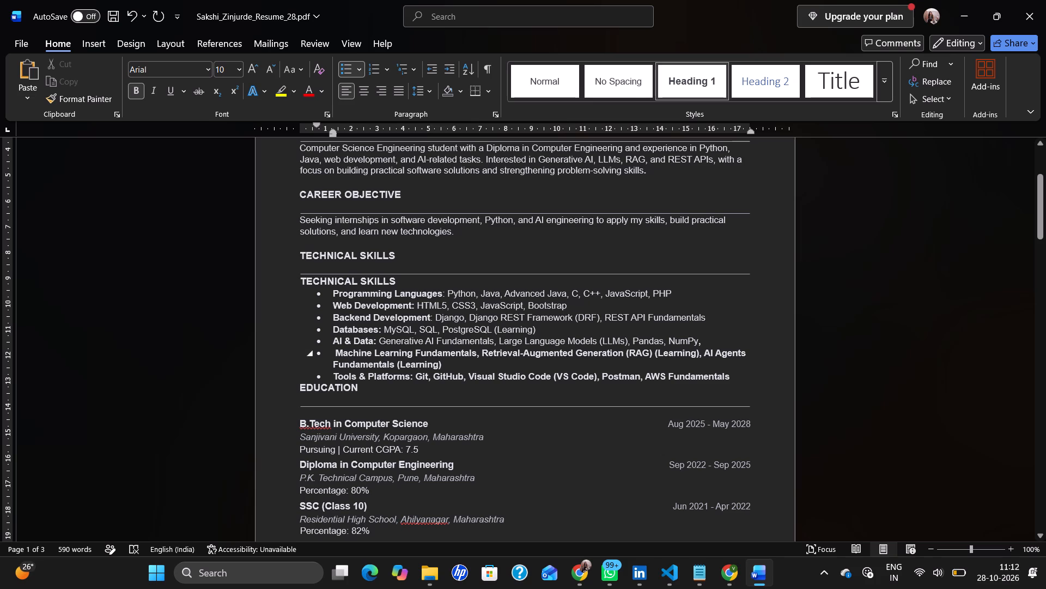
{"action": "left_click_drag", "start_coordinate": [373, 352], "coordinate": [437, 362]}
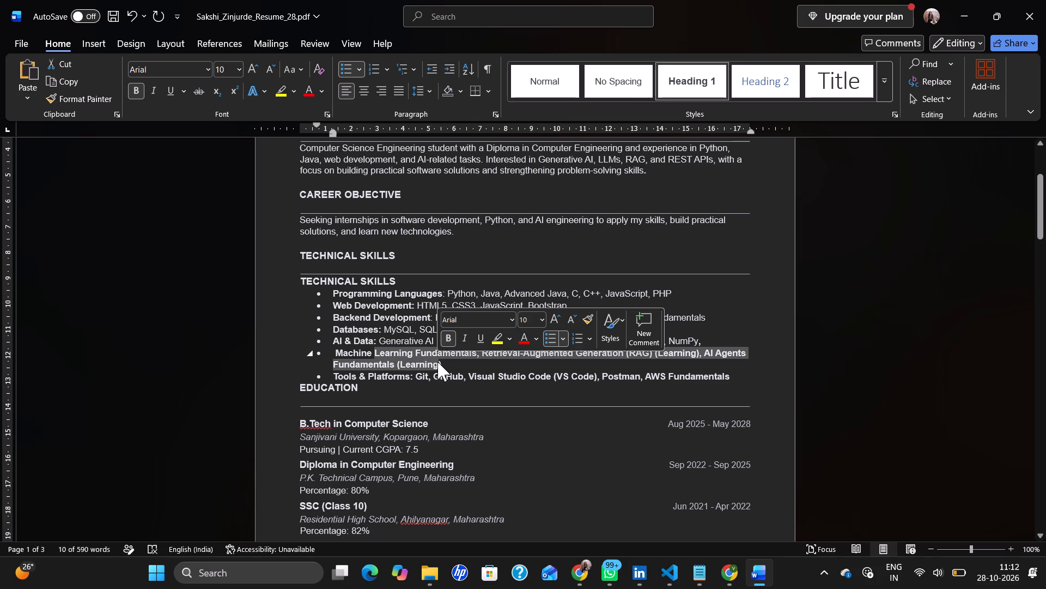
{"action": "left_click", "coordinate": [447, 338]}
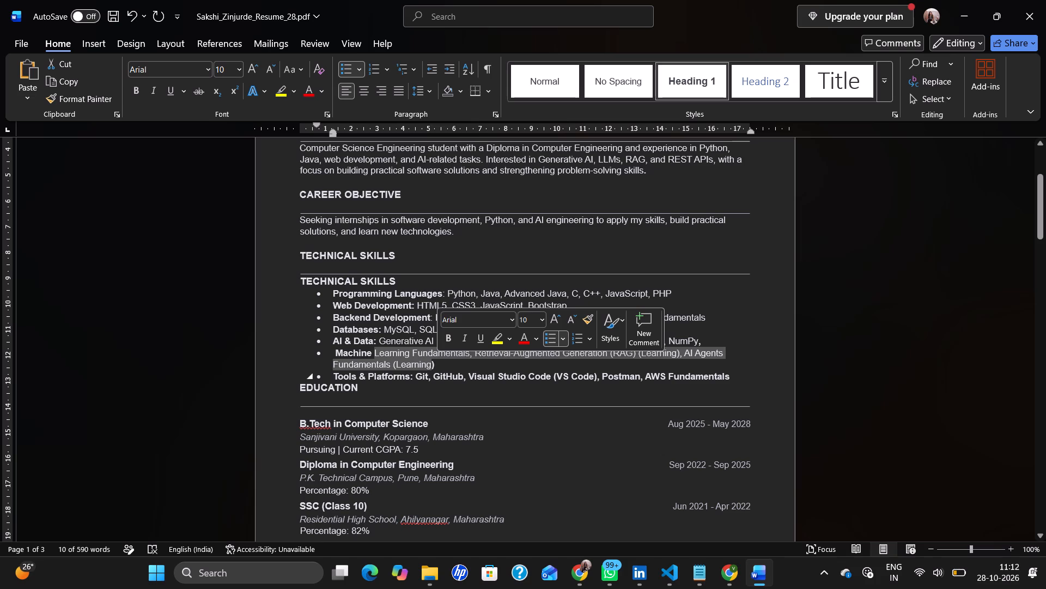
{"action": "left_click", "coordinate": [442, 360]}
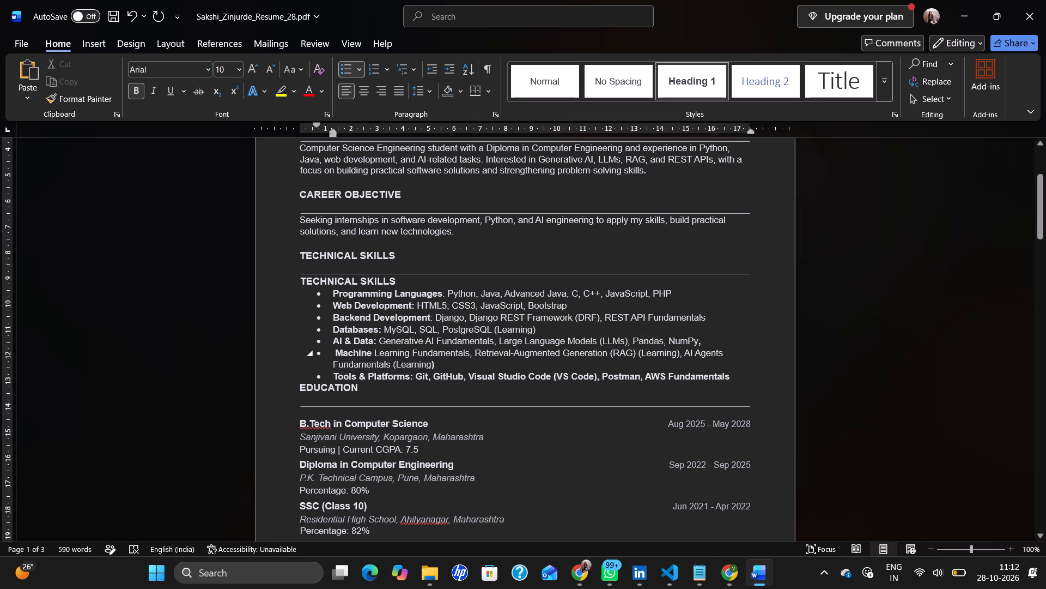
{"action": "left_click_drag", "start_coordinate": [418, 369], "coordinate": [435, 372]}
{"action": "left_click", "coordinate": [435, 372]}
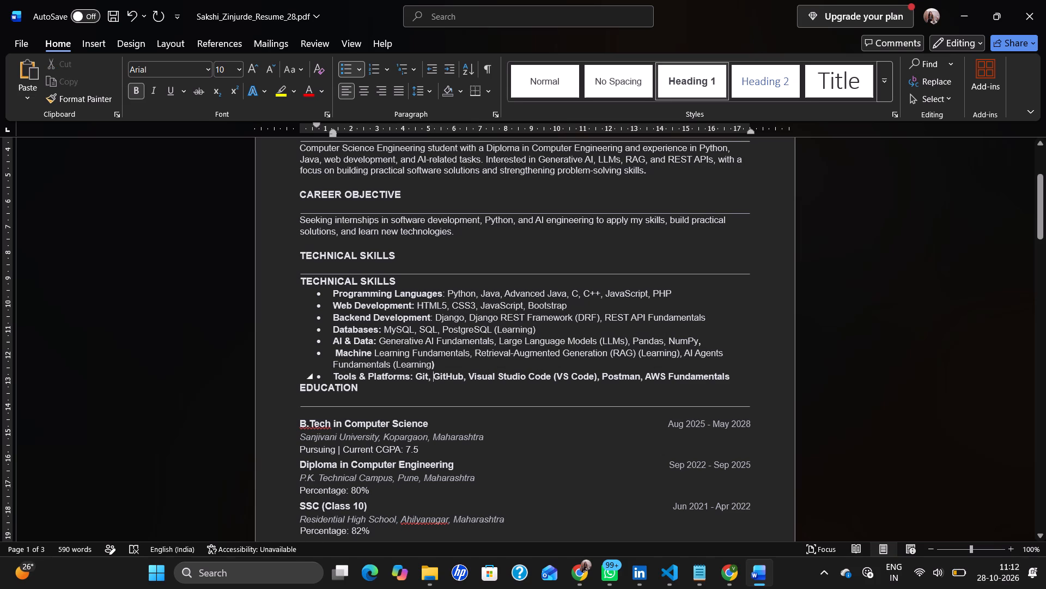
Remove the bold from the skills listed after the Tools & Platforms label.
{"action": "left_click", "coordinate": [421, 372]}
{"action": "left_click_drag", "start_coordinate": [421, 372], "coordinate": [664, 380]}
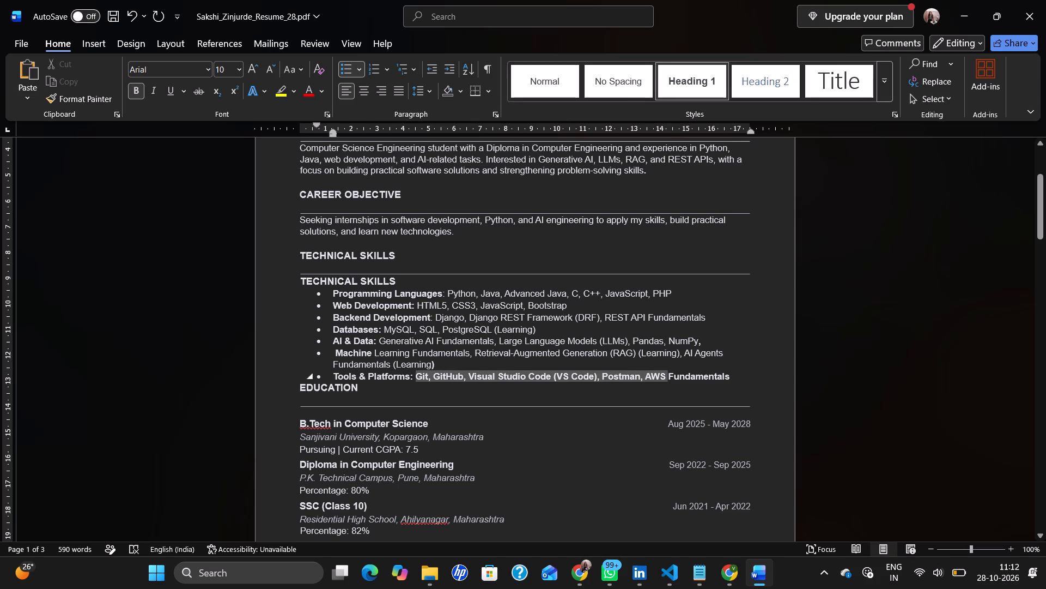
{"action": "left_click_drag", "start_coordinate": [664, 380], "coordinate": [766, 375]}
{"action": "left_click", "coordinate": [779, 354]}
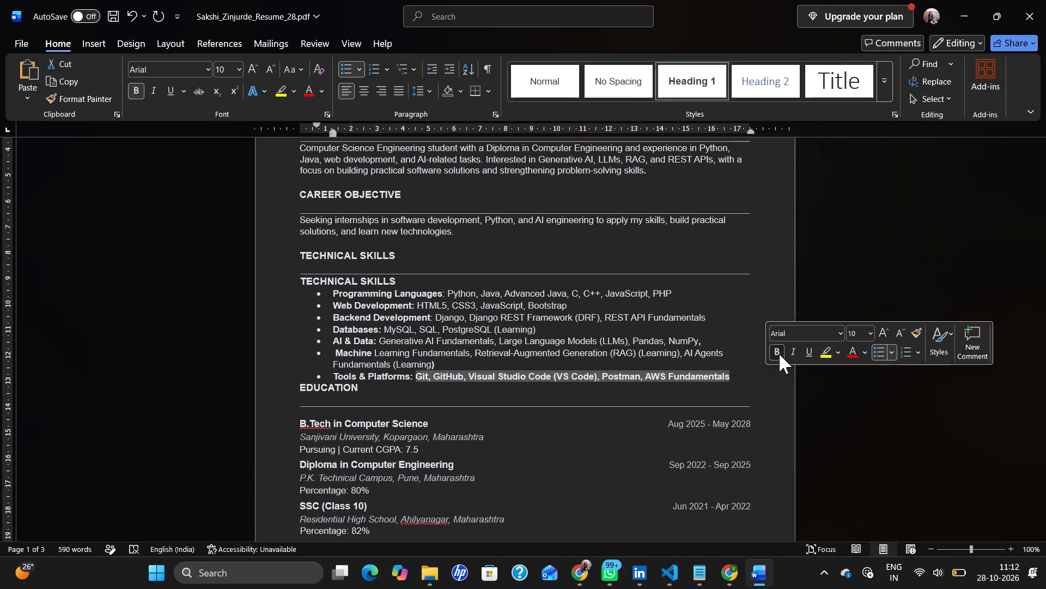
{"action": "left_click", "coordinate": [532, 388]}
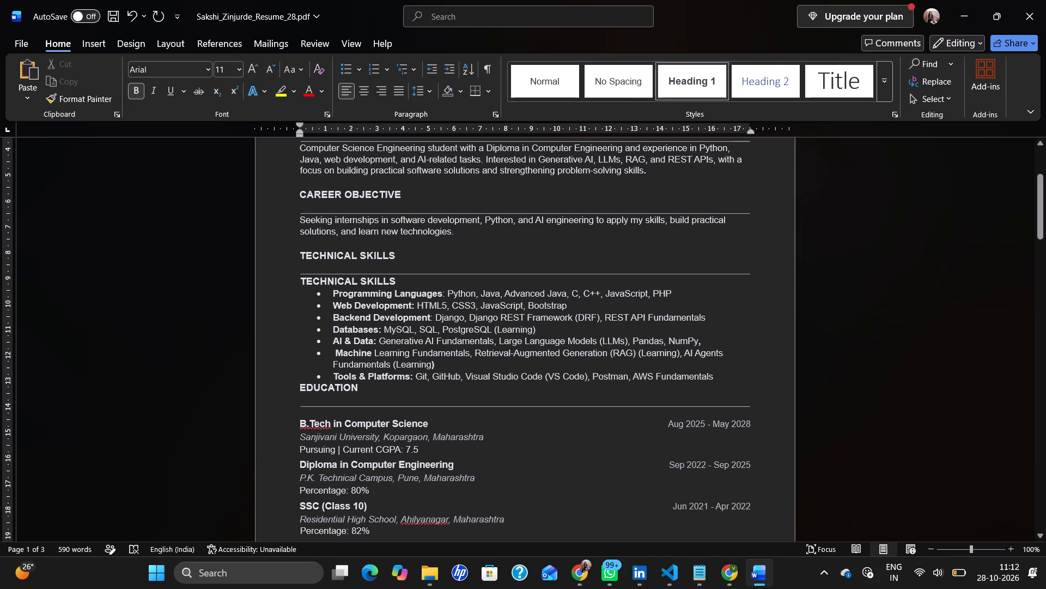
Remove the extra blank space between the rule under the Education heading and the B.Tech entry.
{"action": "left_click", "coordinate": [300, 398]}
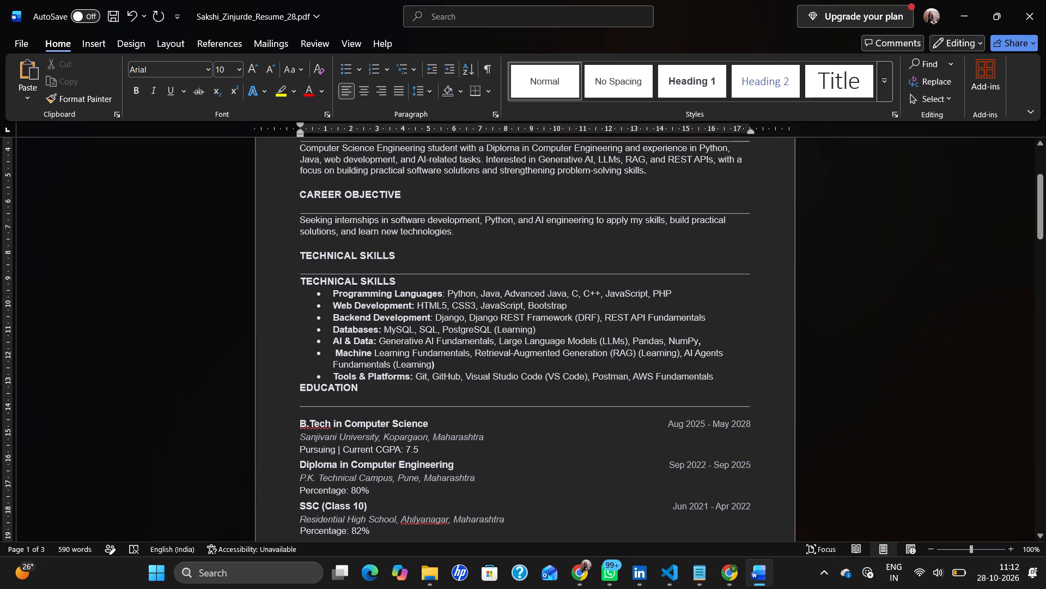
{"action": "left_click", "coordinate": [302, 402]}
{"action": "left_click", "coordinate": [293, 402]}
{"action": "left_click", "coordinate": [302, 401]}
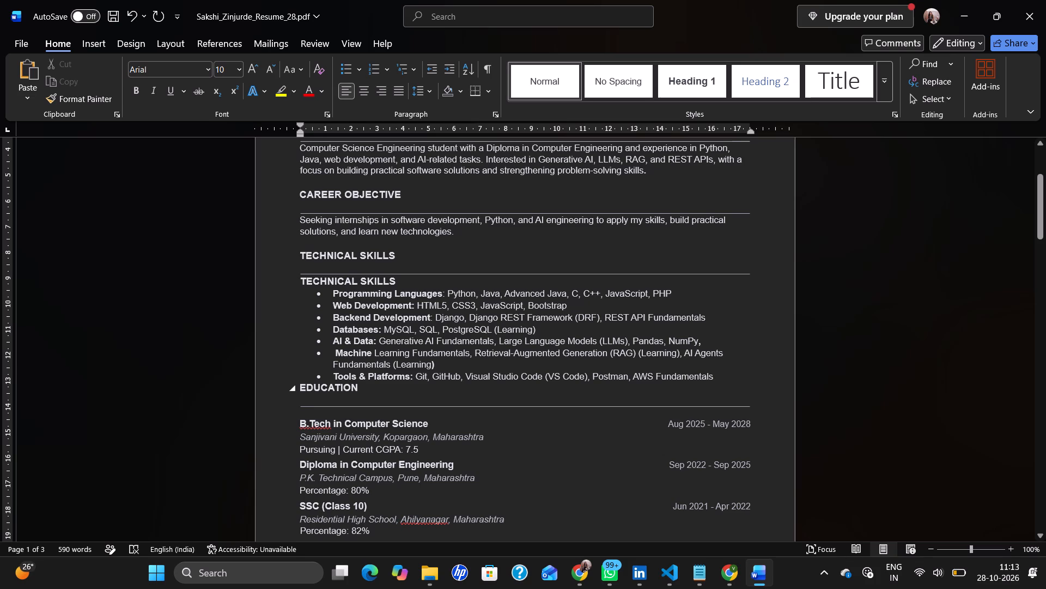
{"action": "left_click", "coordinate": [302, 397]}
{"action": "key", "text": "BackSpace"}
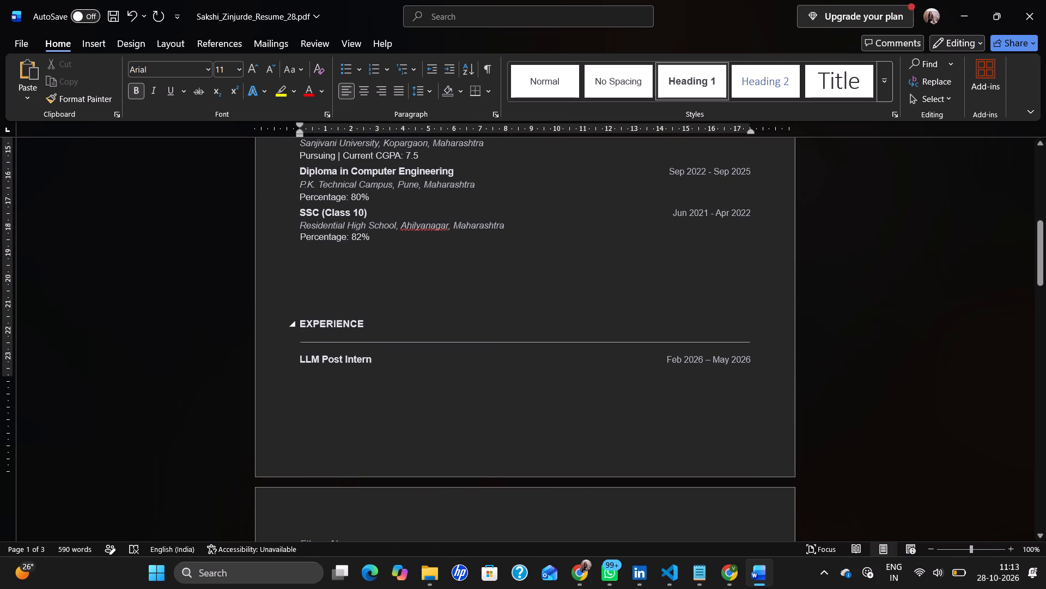
Delete the blank lines above the Experience heading so it directly follows the SSC (Class 10) entry.
{"action": "left_click", "coordinate": [306, 325]}
{"action": "key", "text": "Left"}
{"action": "key", "text": "Return"}
{"action": "key", "text": "Return"}
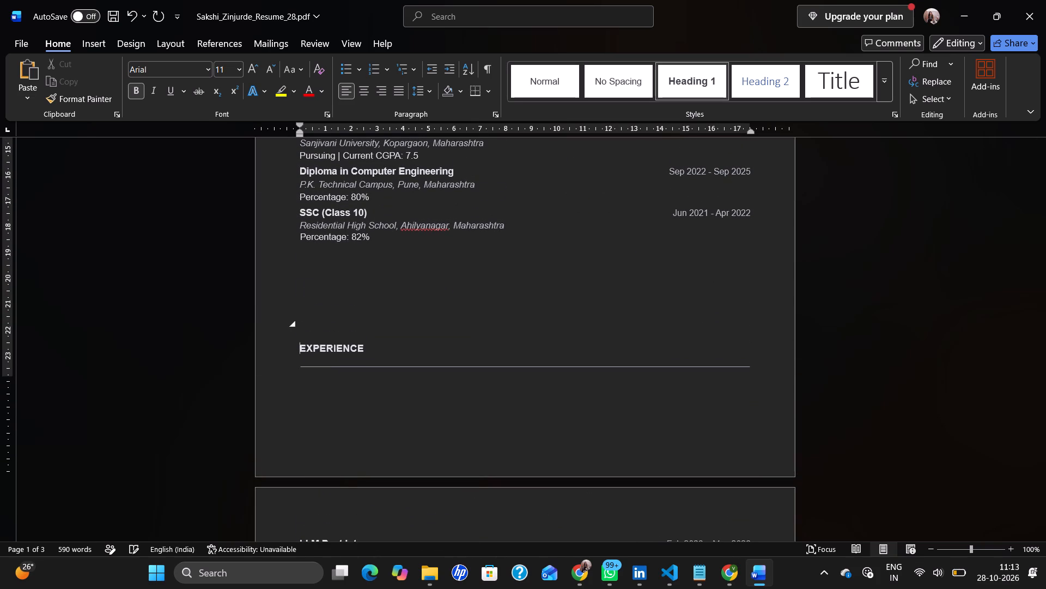
{"action": "key", "text": "BackSpace"}
{"action": "key", "text": "BackSpace"}
{"action": "key", "text": "BackSpace"}
{"action": "key", "text": "BackSpace"}
{"action": "key", "text": "BackSpace"}
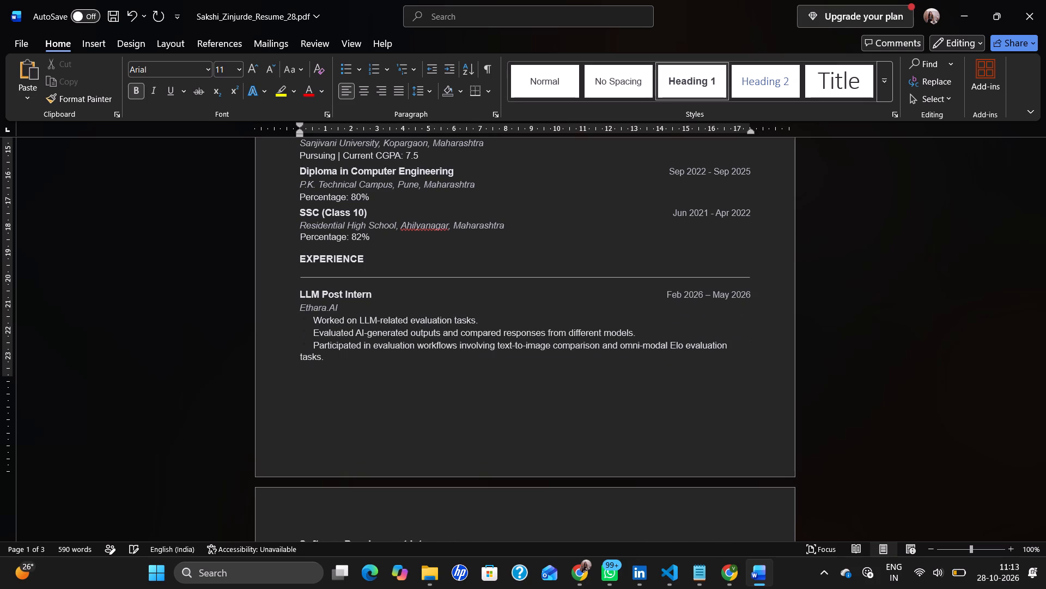
Save the resume as a PDF named "intership resume" in the Downloads folder.
{"action": "scroll", "coordinate": [306, 325], "scroll_direction": "down", "scroll_amount": 1}
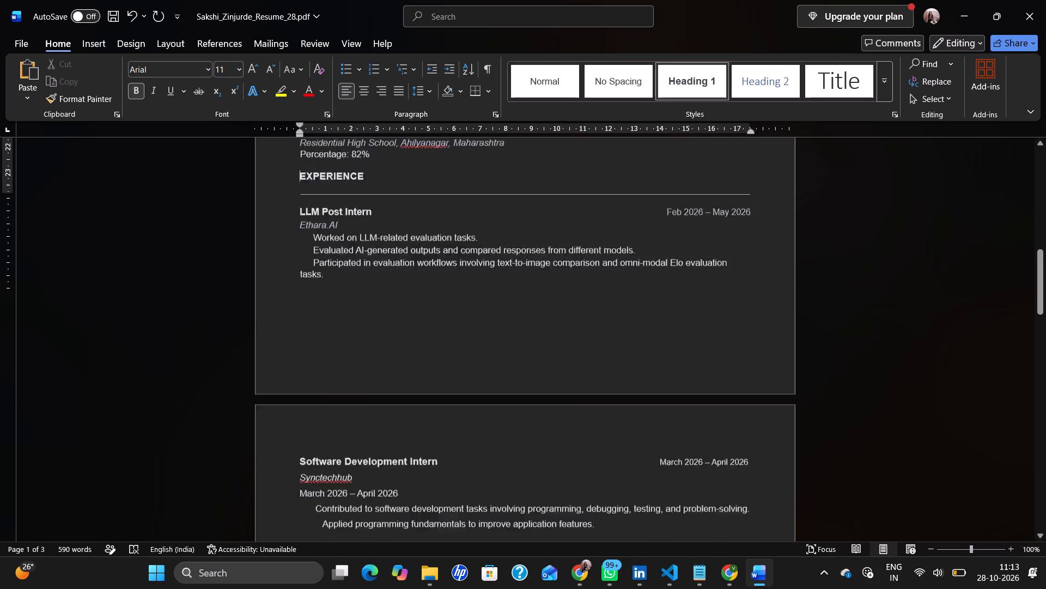
{"action": "scroll", "coordinate": [307, 345], "scroll_direction": "up", "scroll_amount": 1}
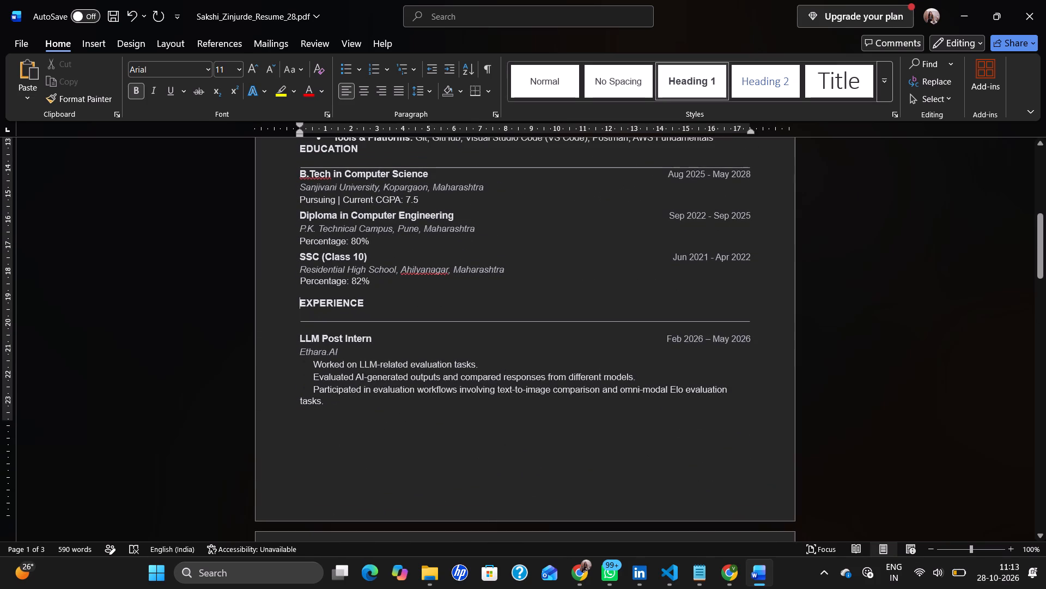
{"action": "scroll", "coordinate": [304, 326], "scroll_direction": "down", "scroll_amount": 2}
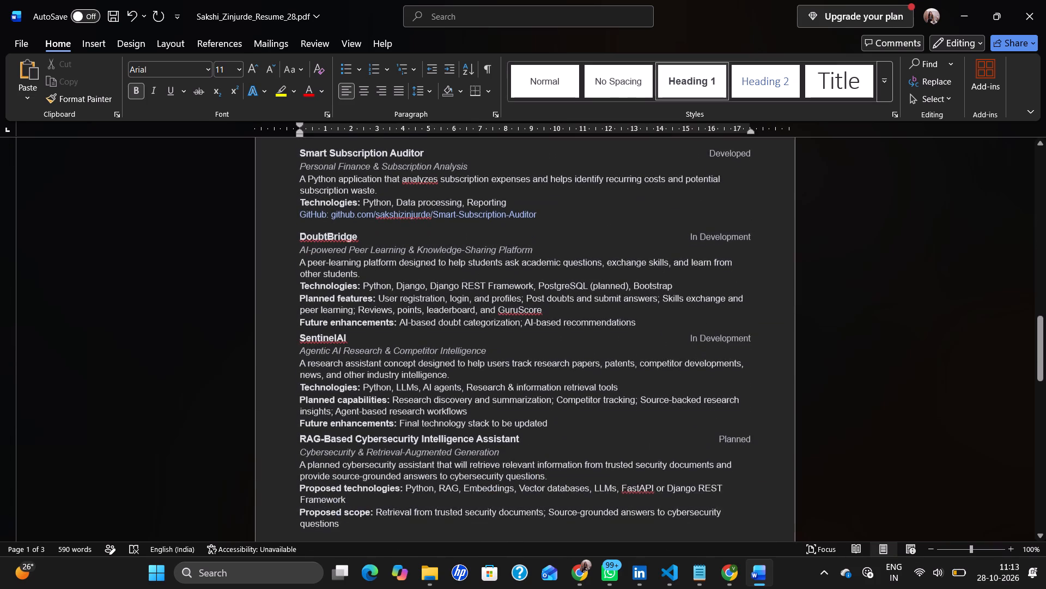
{"action": "scroll", "coordinate": [304, 326], "scroll_direction": "down", "scroll_amount": 2}
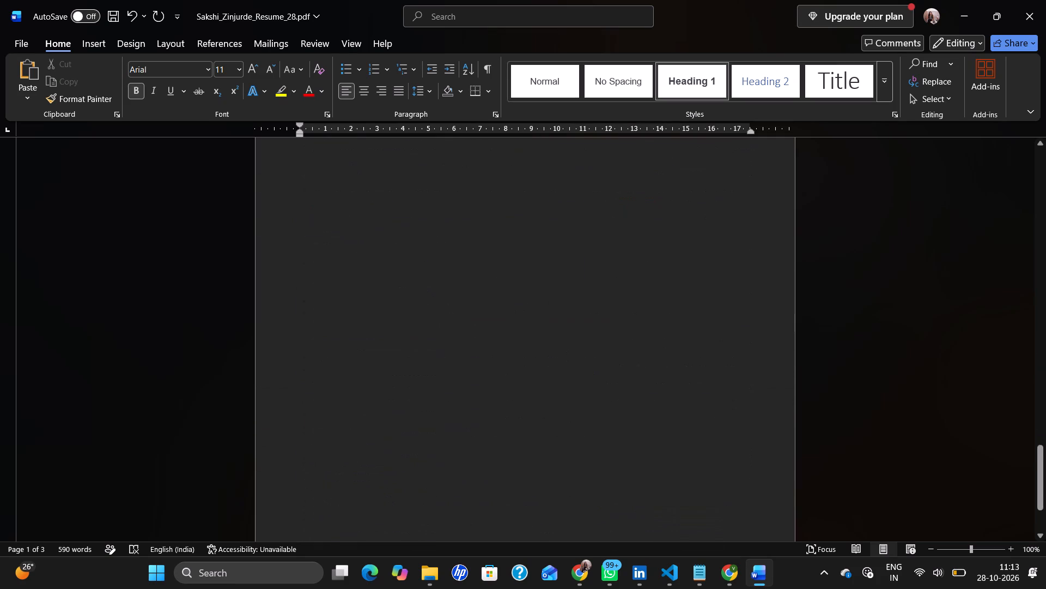
{"action": "left_click", "coordinate": [15, 39]}
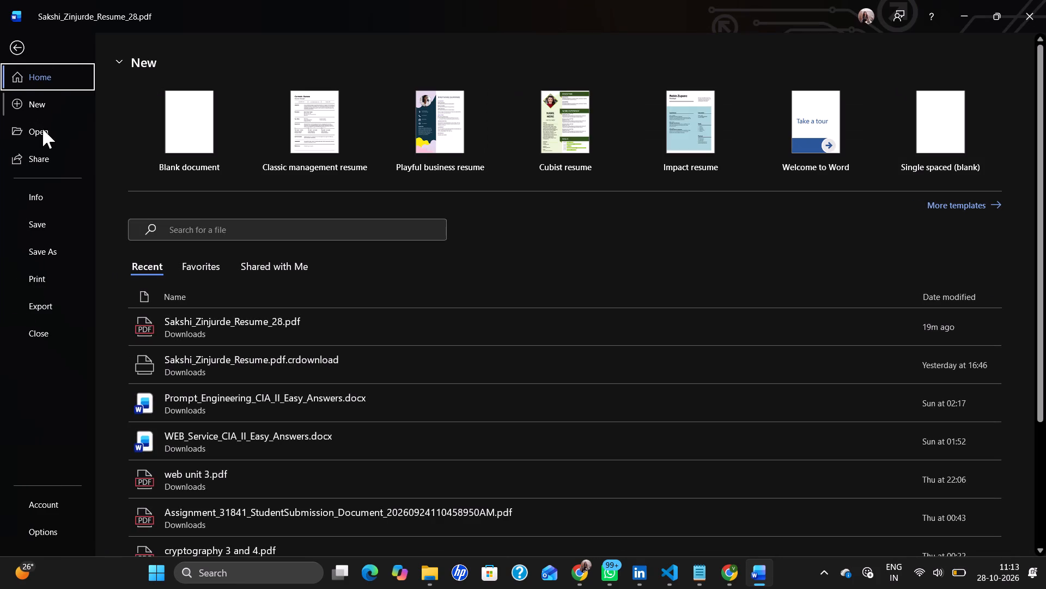
{"action": "left_click", "coordinate": [55, 247]}
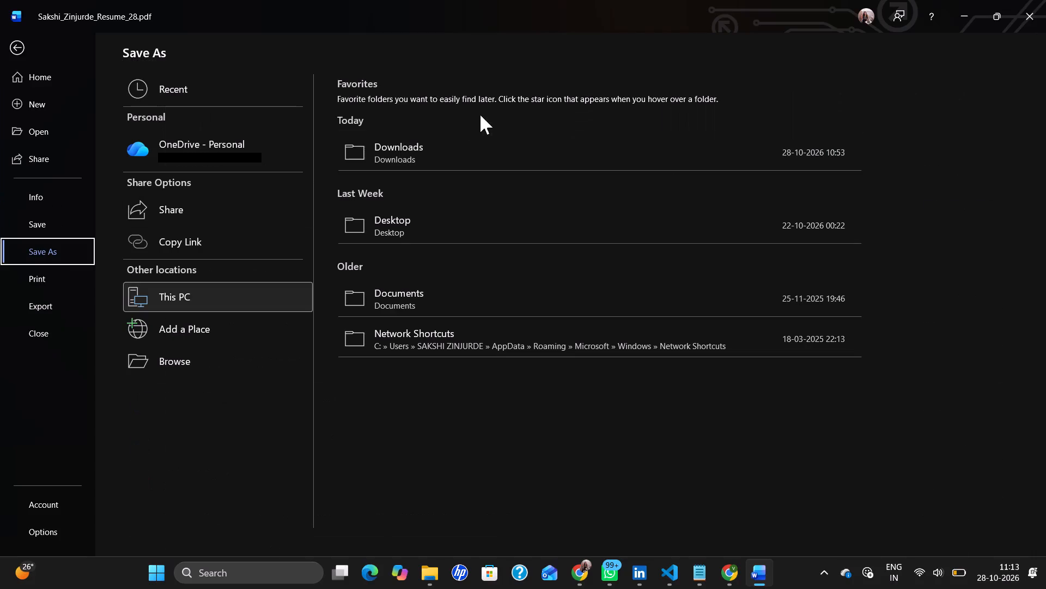
{"action": "left_click", "coordinate": [425, 153]}
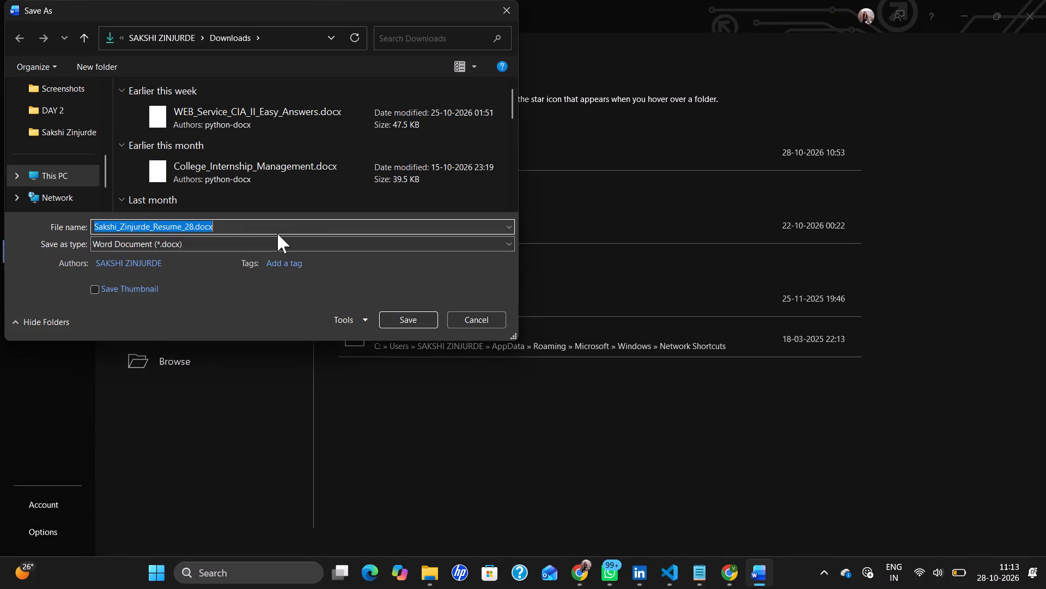
{"action": "key", "text": "BackSpace"}
{"action": "key", "text": "BackSpace"}
{"action": "key", "text": "BackSpace"}
{"action": "key", "text": "BackSpace"}
{"action": "key", "text": "BackSpace"}
{"action": "key", "text": "BackSpace"}
{"action": "key", "text": "BackSpace"}
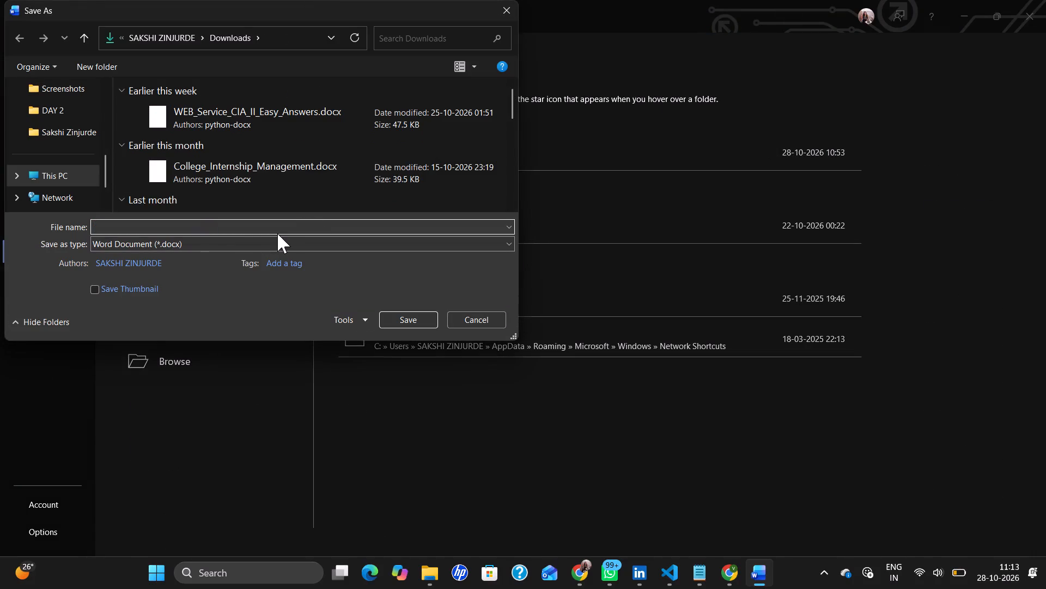
{"action": "type", "text": "inter"}
{"action": "type", "text": "ship resume"}
{"action": "left_click", "coordinate": [205, 242]}
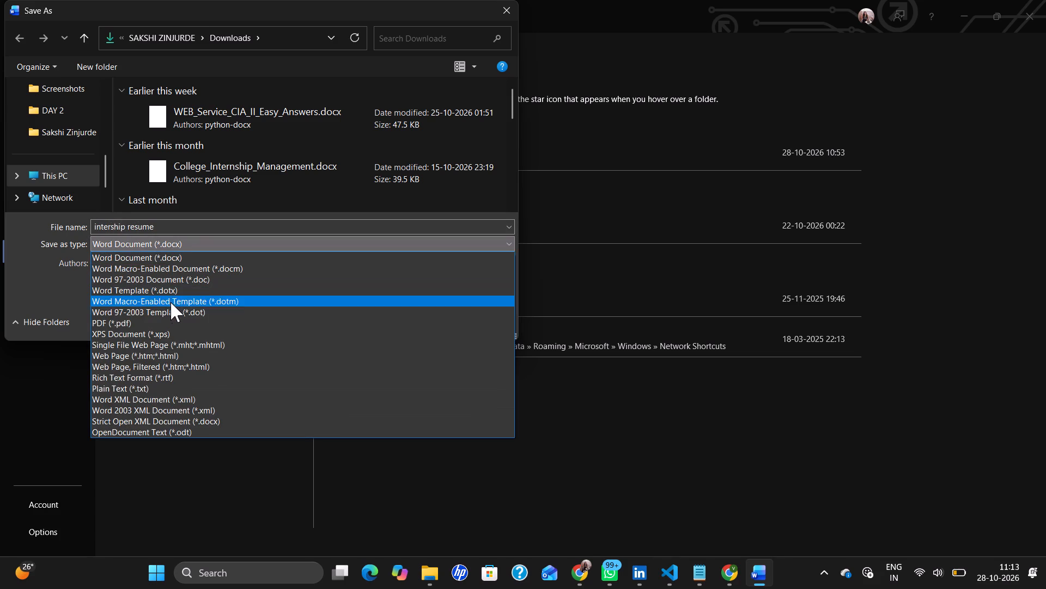
{"action": "left_click", "coordinate": [175, 320]}
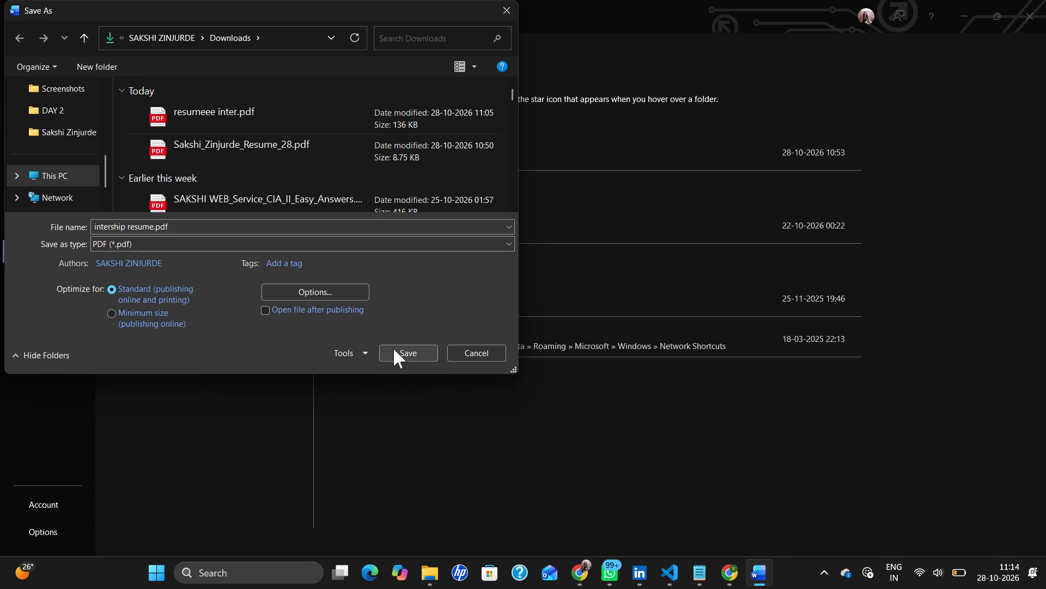
{"action": "left_click", "coordinate": [393, 348]}
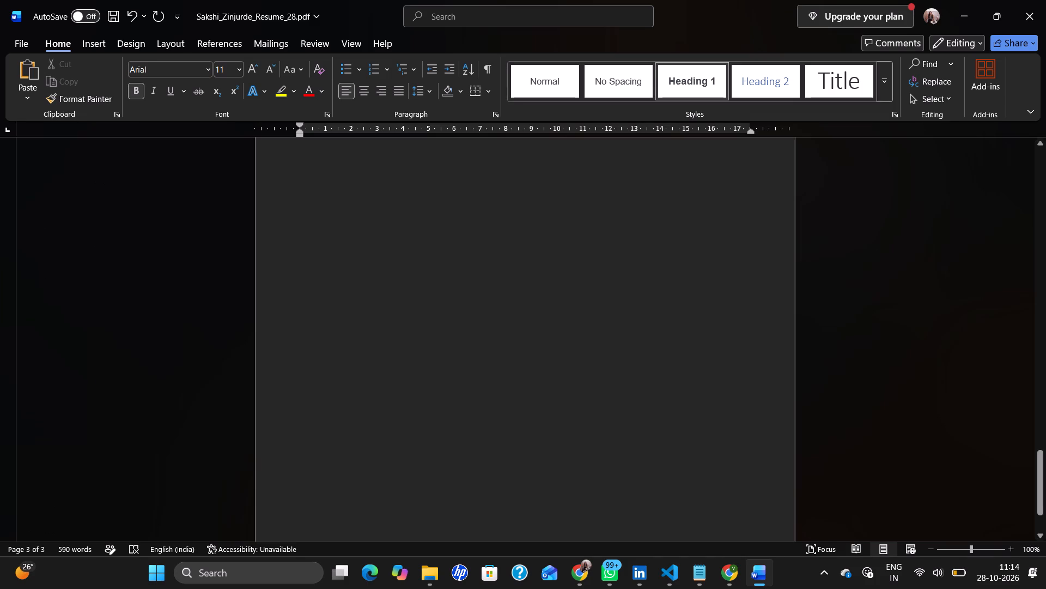
Switch to the Chrome window with the cca.career-shaper.com page.
{"action": "left_click", "coordinate": [574, 563]}
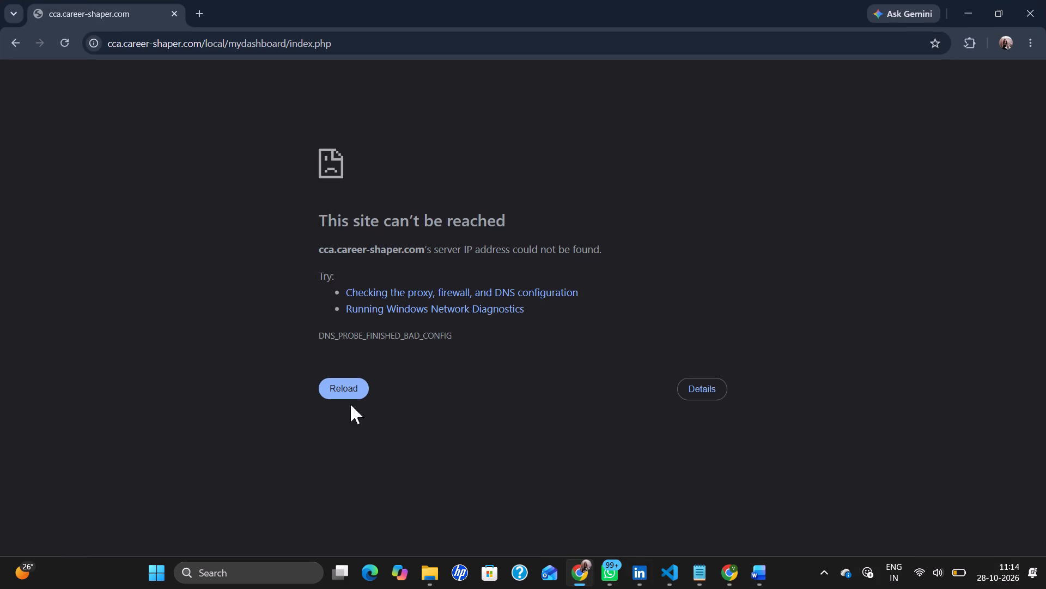
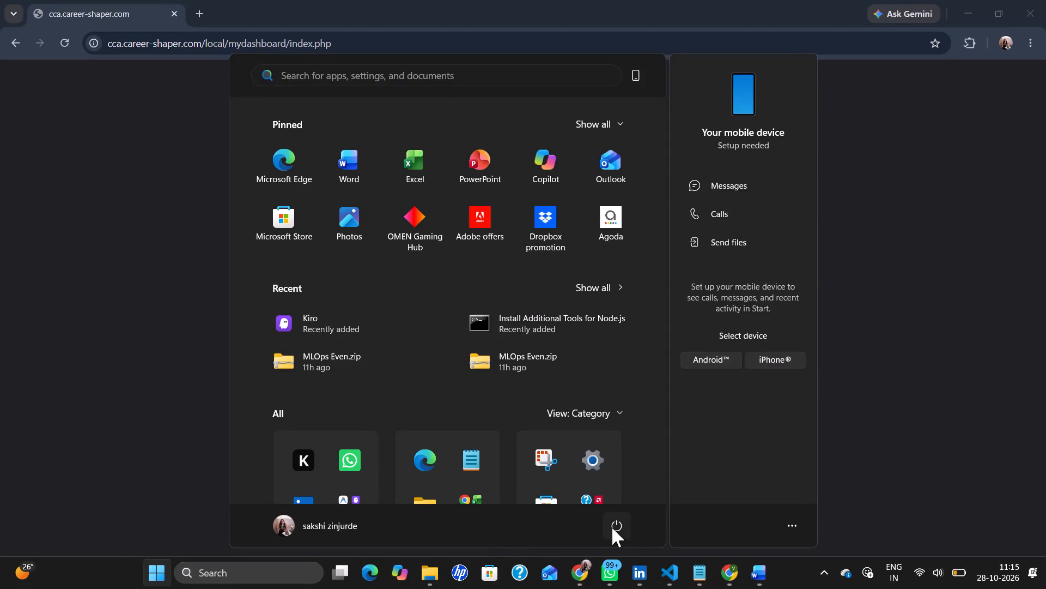
Open the computer's power options.
{"action": "left_click", "coordinate": [612, 527]}
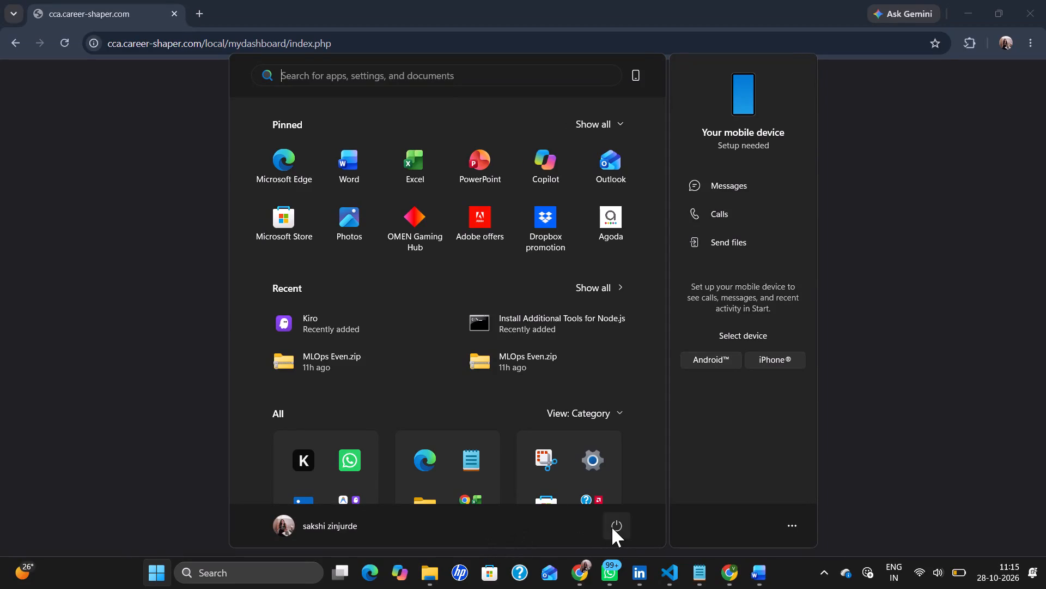